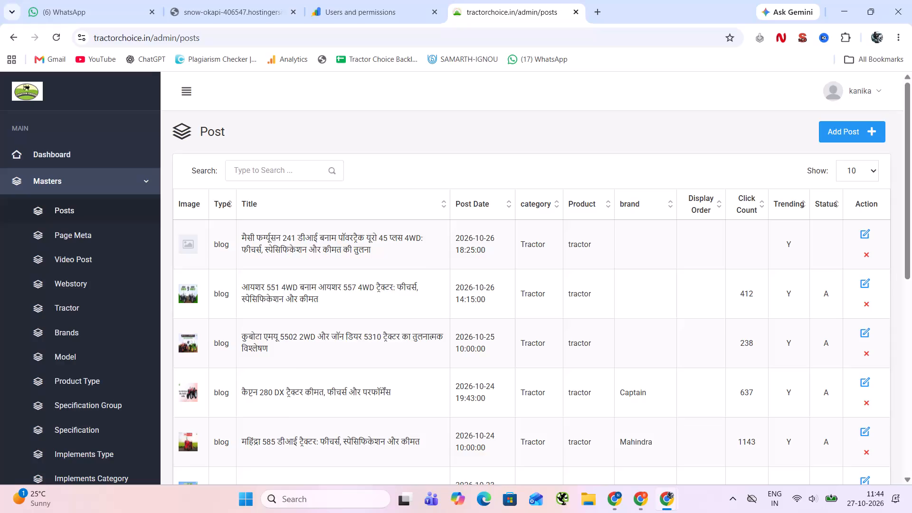
# Search the post list for the copied text by pasting it into the search field.
pyautogui.rightClick(279, 170)
pyautogui.click(305, 311)
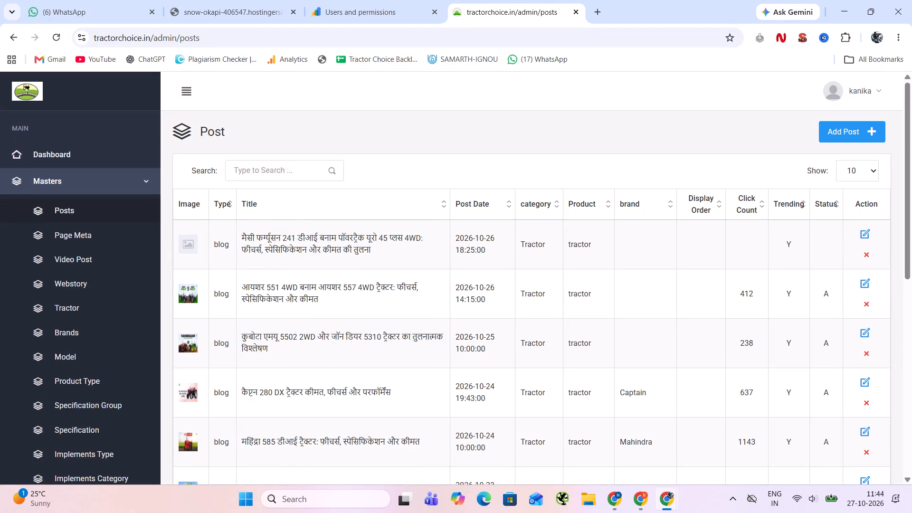
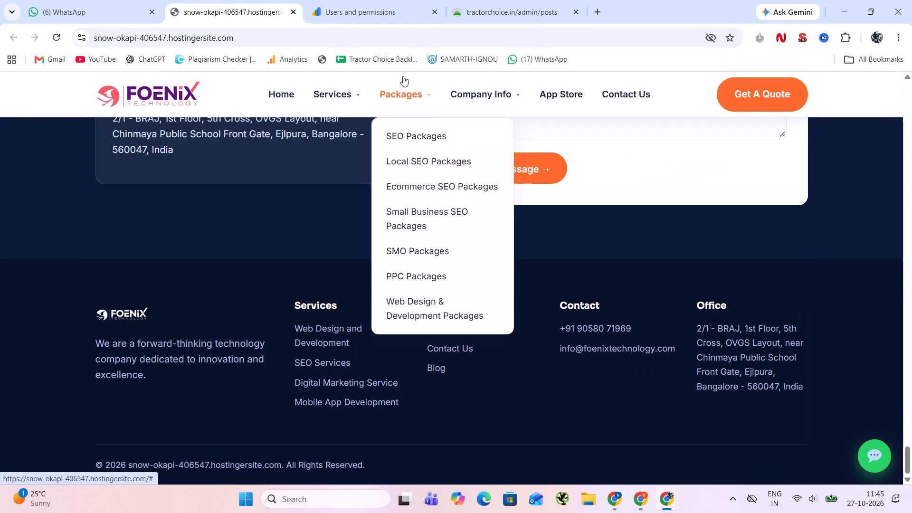
# Close the Foenix Technology website tab and return to the tractorchoice.in admin post list.
pyautogui.click(296, 13)
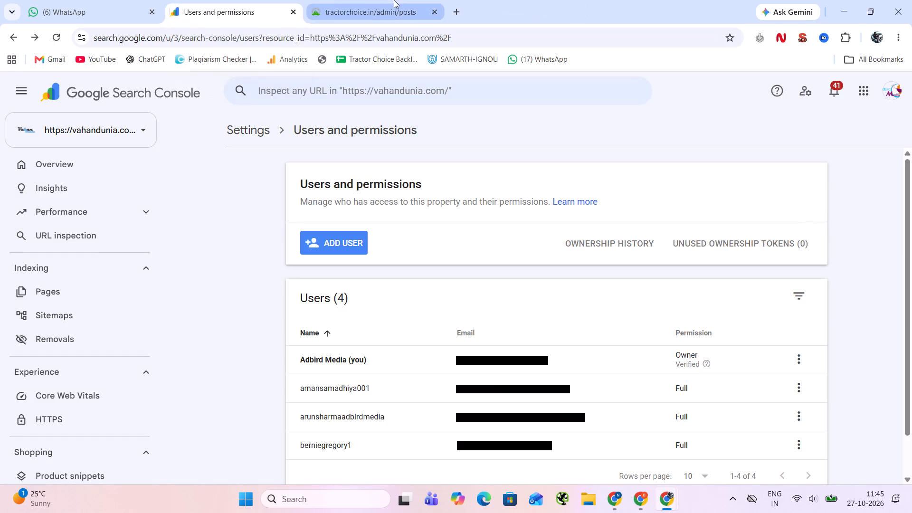
pyautogui.moveTo(395, 4); pyautogui.dragTo(406, 13)
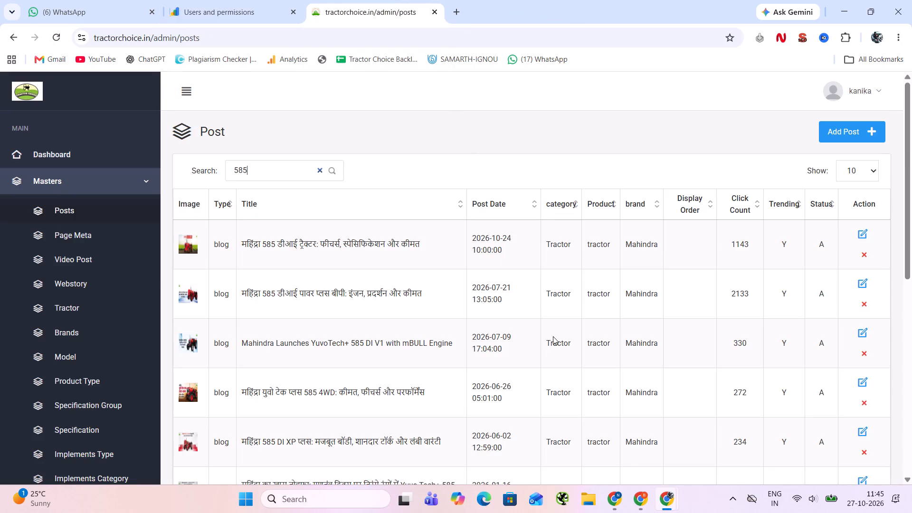
# Switch to the other Chrome window with the "GSC Access Dena" page.
pyautogui.click(640, 511)
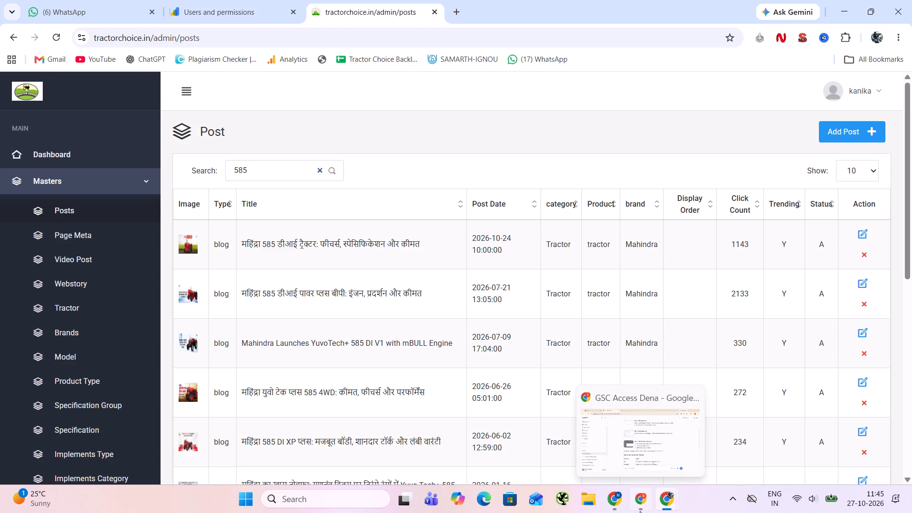
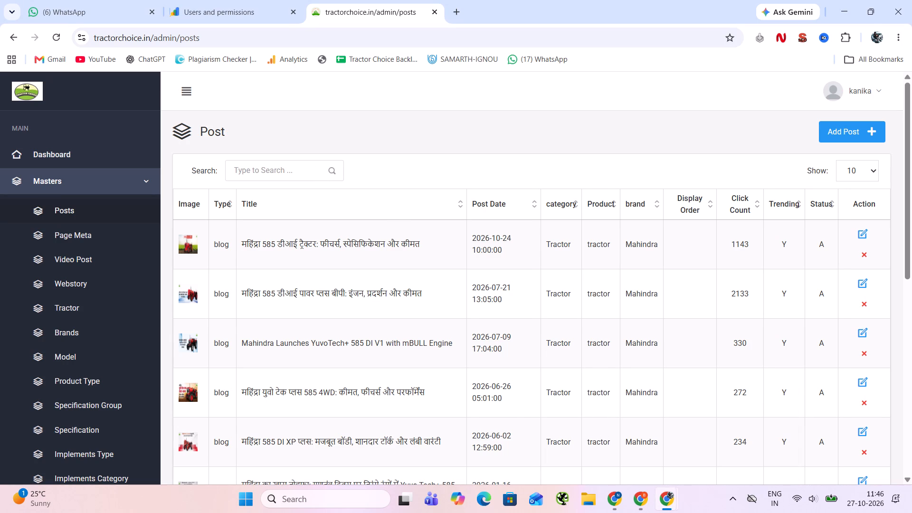
# Open the मैसी फर्ग्यूसन 241 डीआई बनाम पॉवरट्रैक यूरो 45 प्लस 4WD blog post from the post list for editing.
pyautogui.click(249, 246)
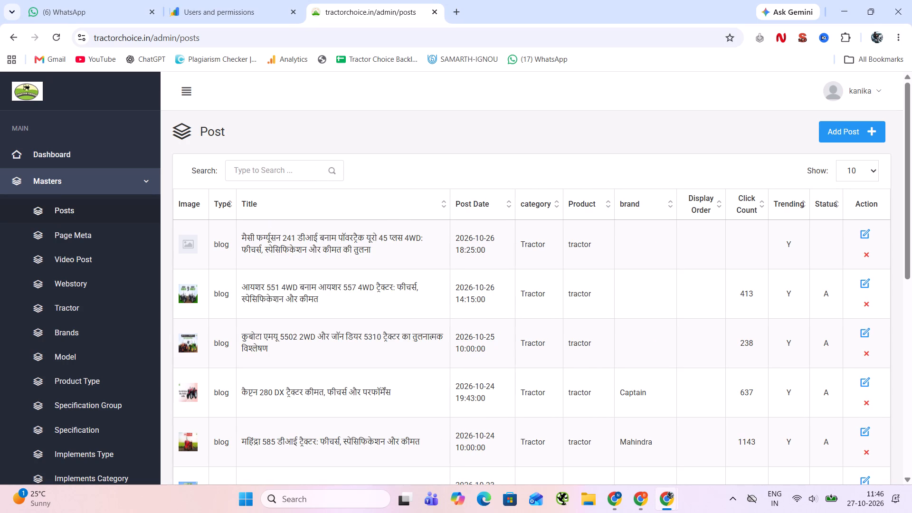
pyautogui.click(864, 229)
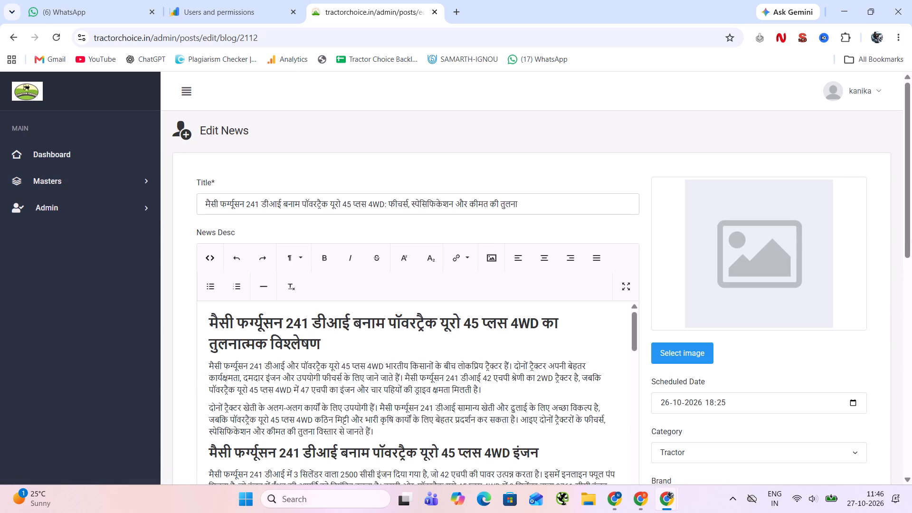
# Select "मैसी फर्ग्यूसन 241 डीआई बनाम पॉवरट्रैक यूरो 45 प्लस 4WD" in the post title to copy it.
pyautogui.moveTo(383, 205); pyautogui.dragTo(198, 177)
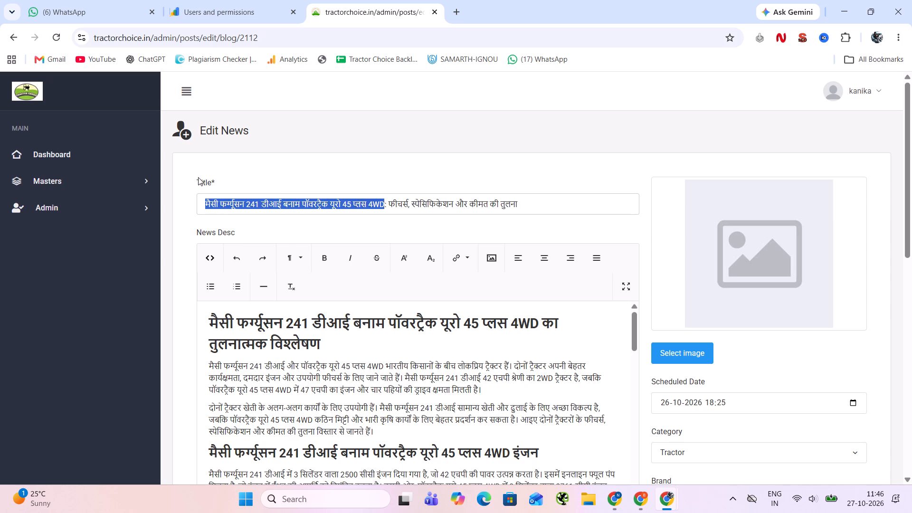
pyautogui.rightClick(244, 206)
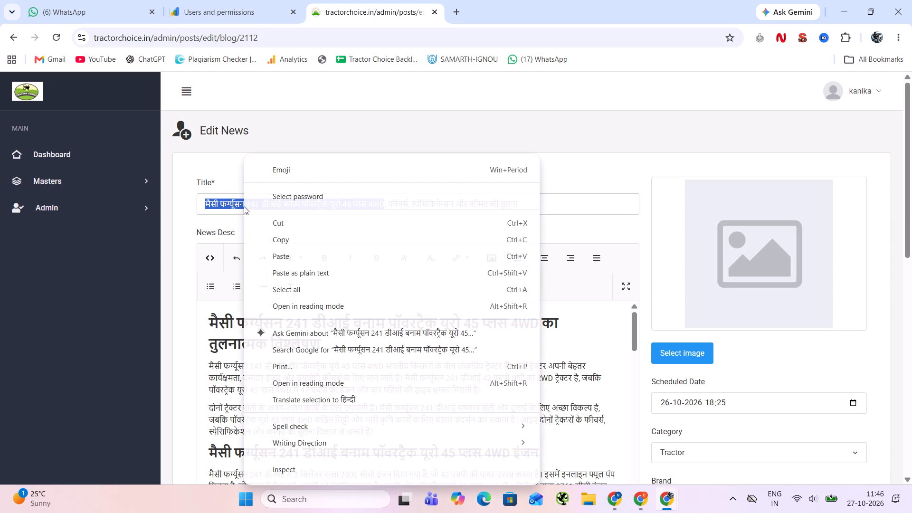
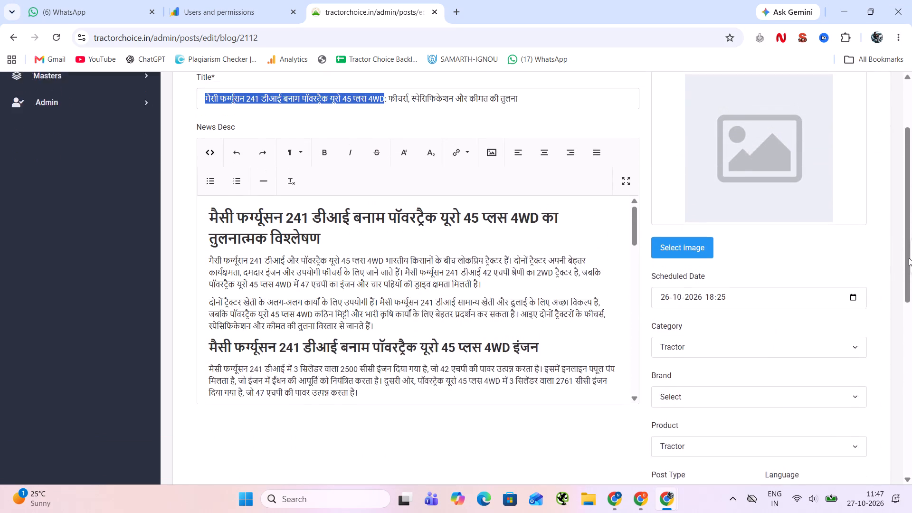
# Set the blog post's scheduled date to today, 27-10-2026.
pyautogui.moveTo(909, 258); pyautogui.dragTo(910, 258)
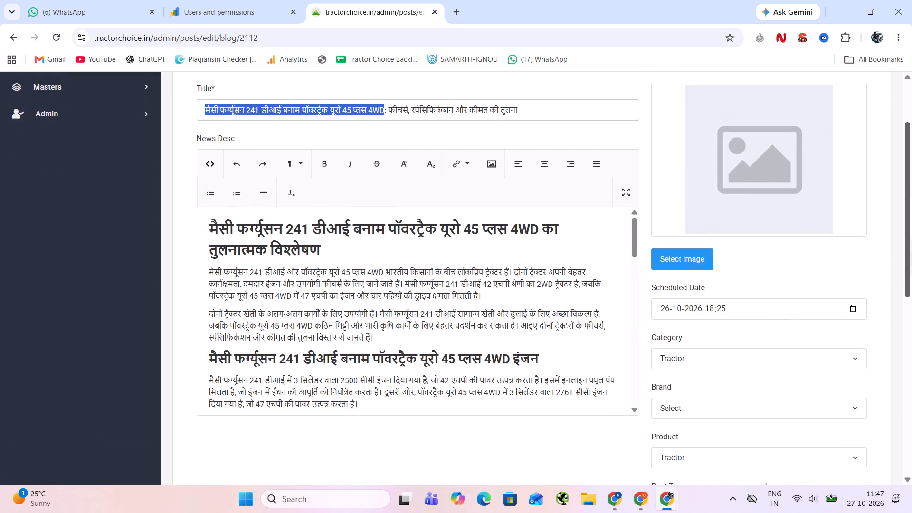
pyautogui.click(854, 306)
pyautogui.click(764, 290)
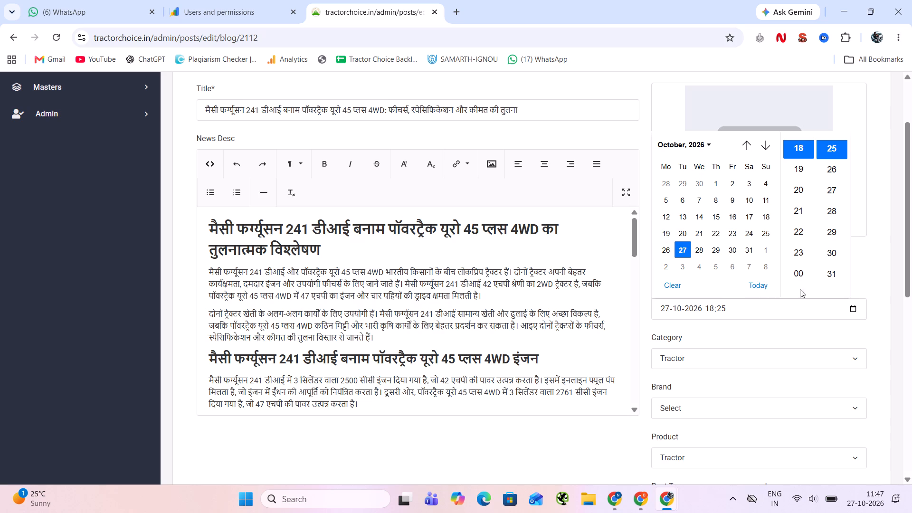
pyautogui.click(863, 271)
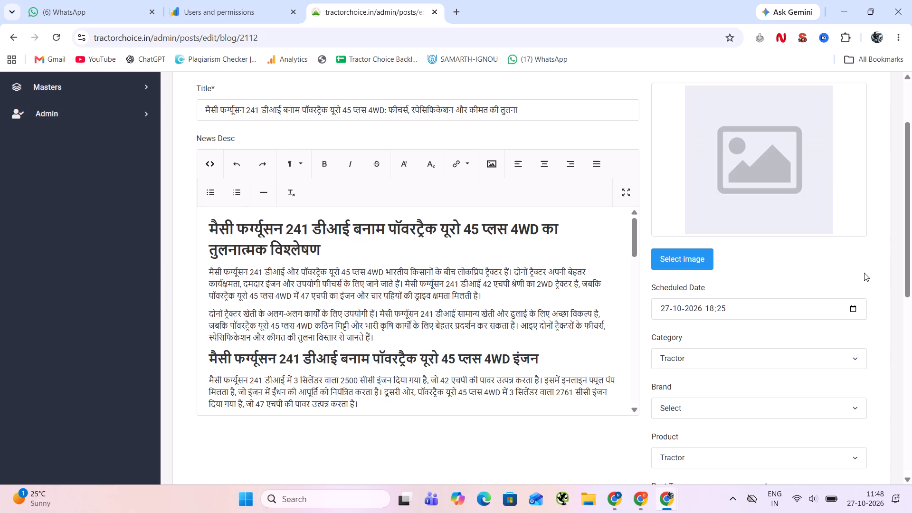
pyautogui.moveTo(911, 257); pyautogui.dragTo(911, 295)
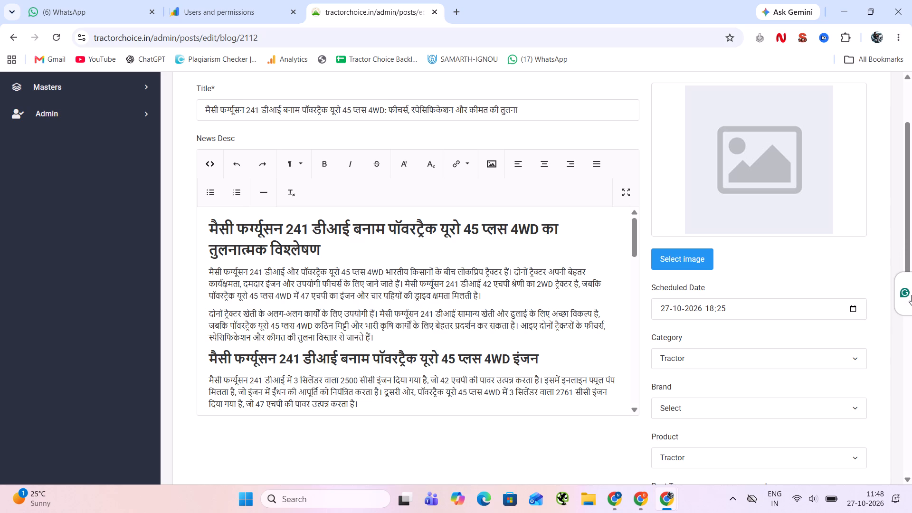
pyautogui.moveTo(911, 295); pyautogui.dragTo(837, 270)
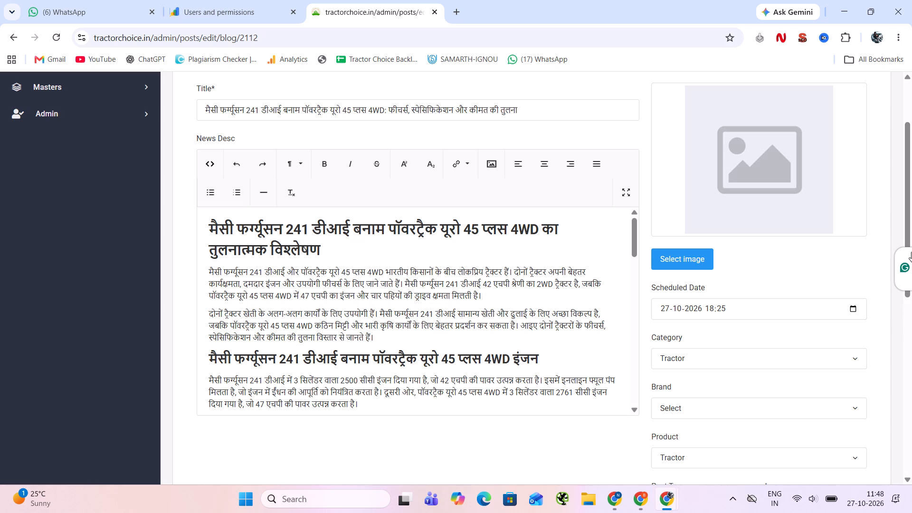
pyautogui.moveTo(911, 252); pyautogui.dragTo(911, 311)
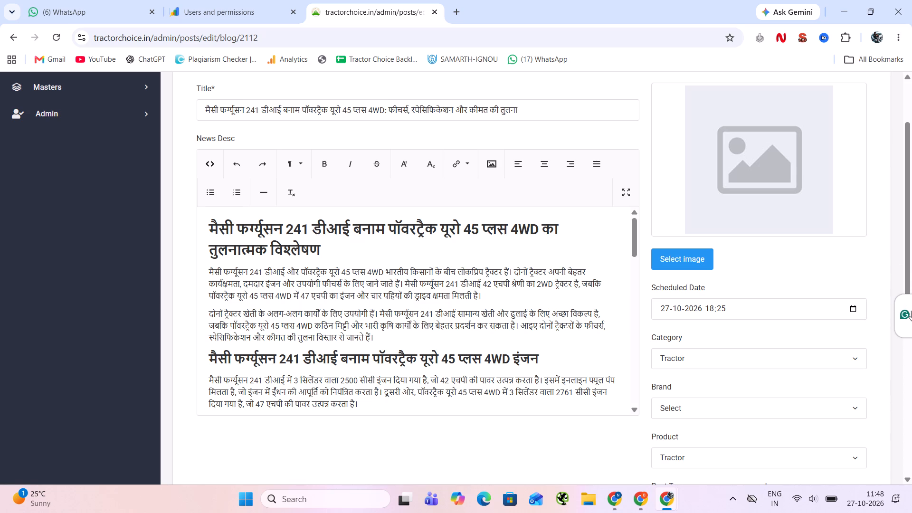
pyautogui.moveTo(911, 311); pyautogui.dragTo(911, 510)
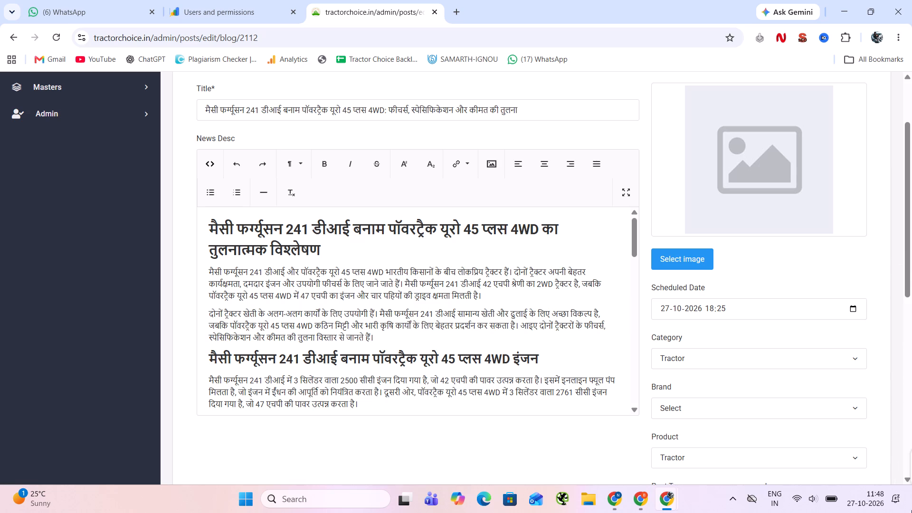
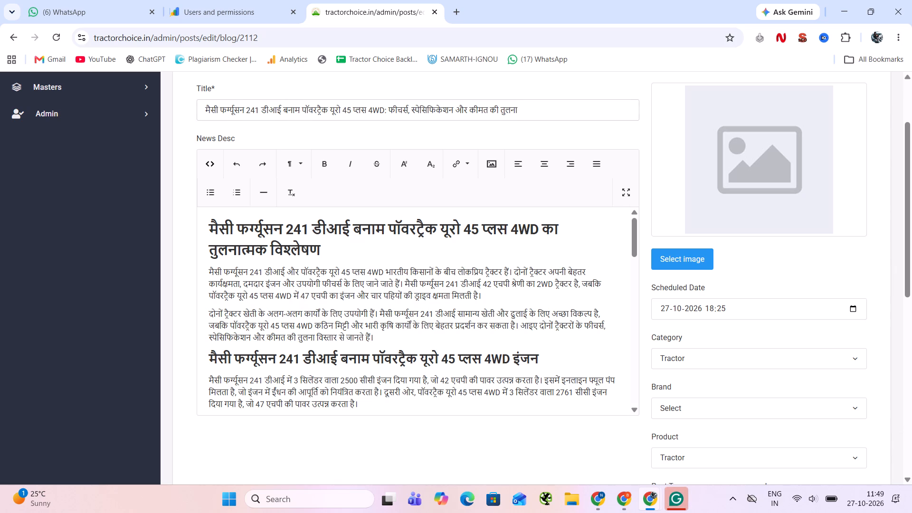
# Expand the blog post's description editor to full screen and review the article text from beginning to end.
pyautogui.moveTo(911, 221); pyautogui.dragTo(911, 348)
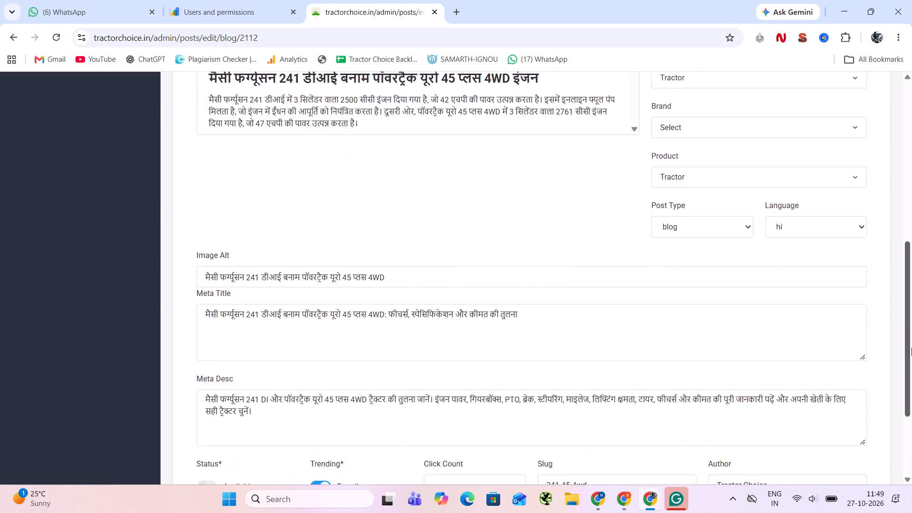
pyautogui.moveTo(911, 348); pyautogui.dragTo(911, 328)
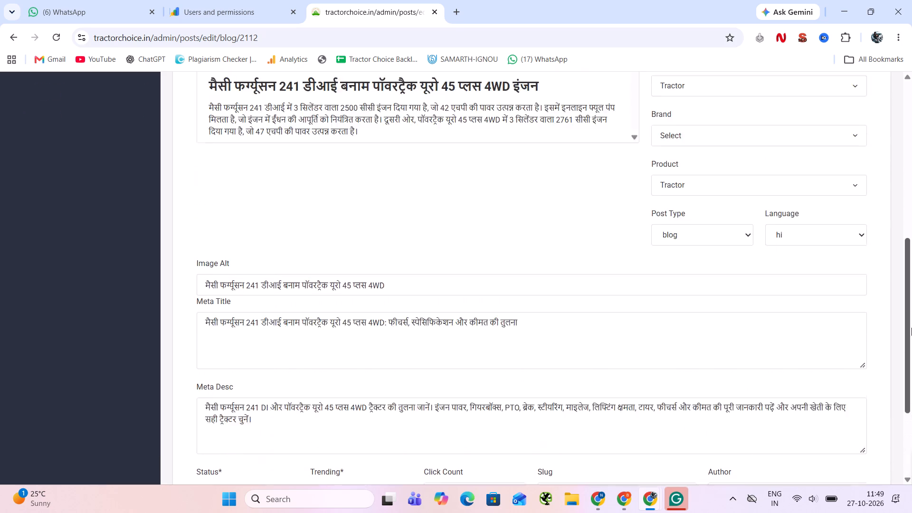
pyautogui.moveTo(911, 328); pyautogui.dragTo(905, 238)
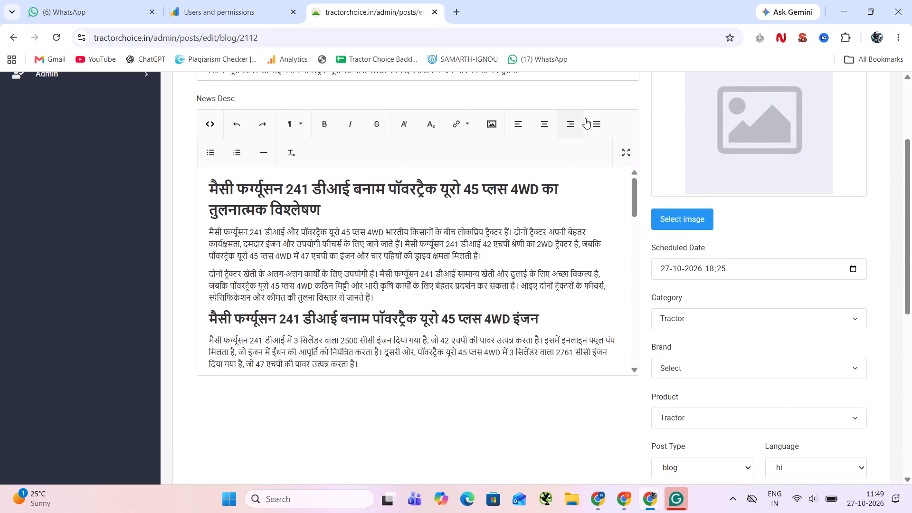
pyautogui.click(623, 142)
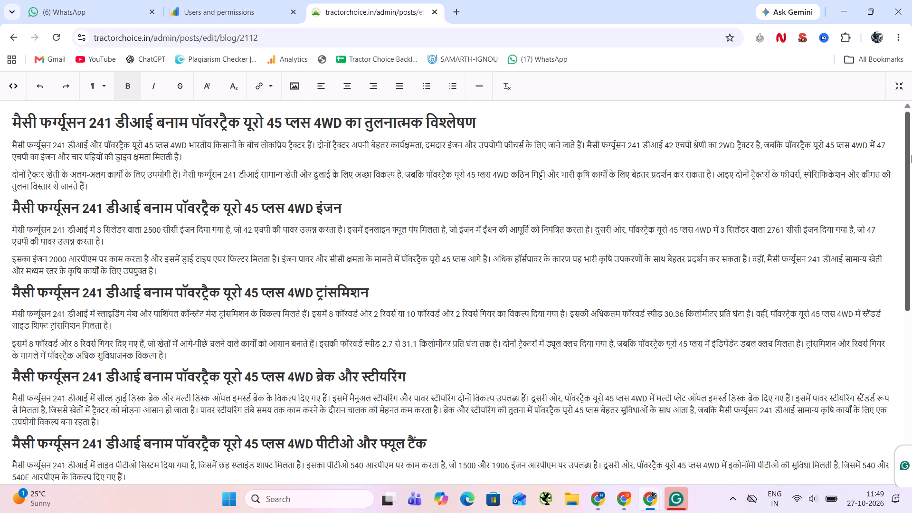
pyautogui.moveTo(911, 155); pyautogui.dragTo(911, 421)
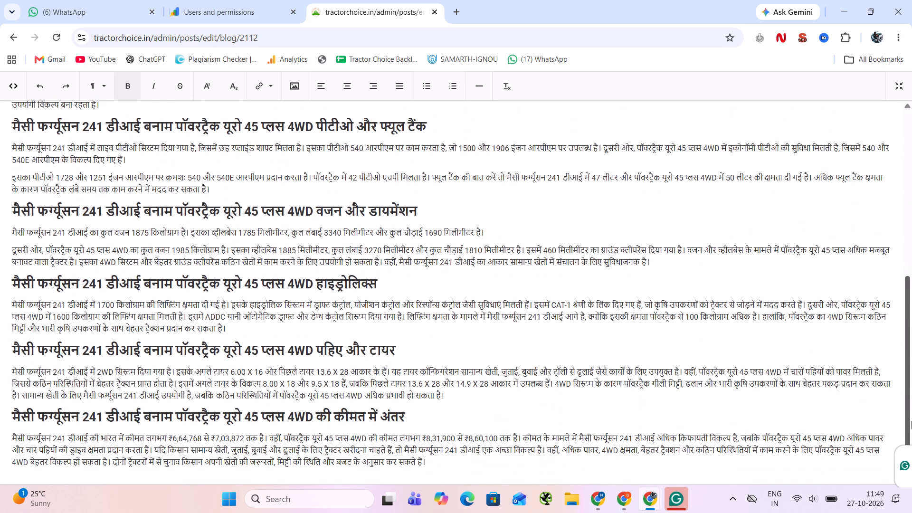
pyautogui.moveTo(911, 421); pyautogui.dragTo(895, 107)
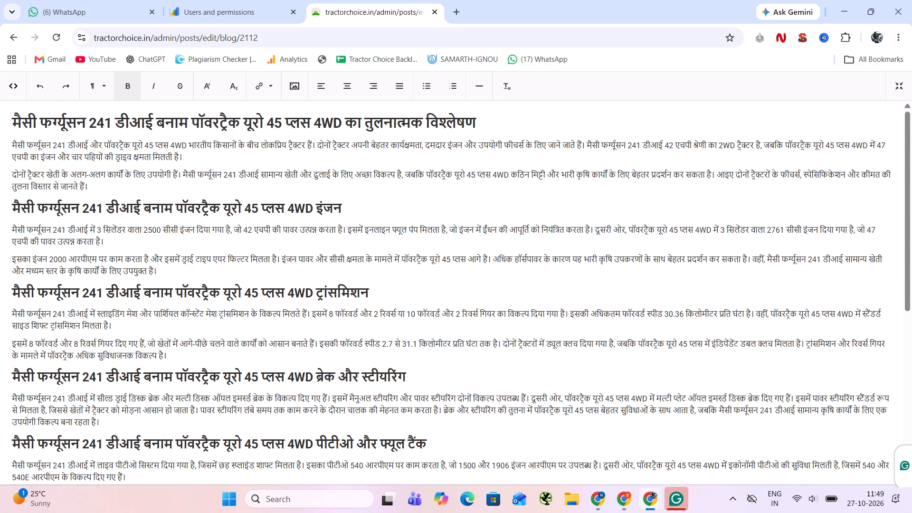
# Open the posts list in a separate tab and open the Eicher 551 4WD vs Eicher 557 4WD post for editing.
pyautogui.keyDown('ctrl'); pyautogui.click(3, 30); pyautogui.keyUp('ctrl')
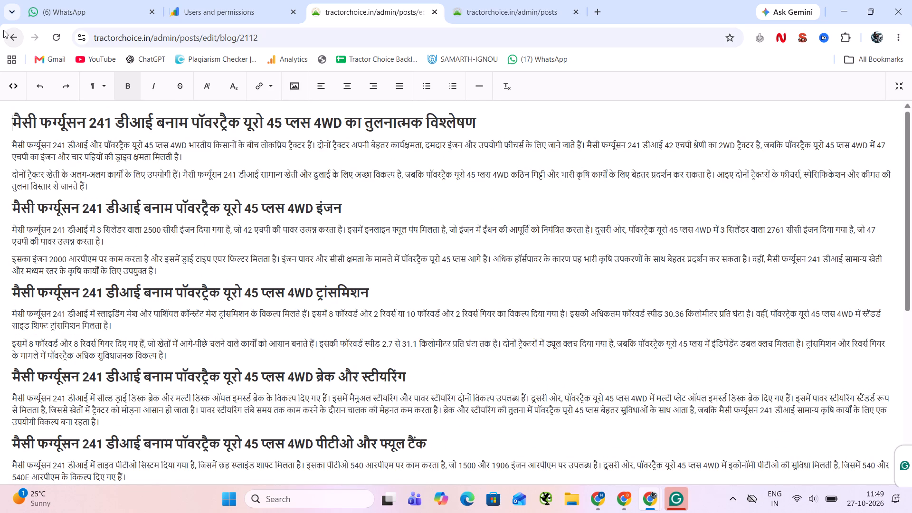
pyautogui.click(503, 0)
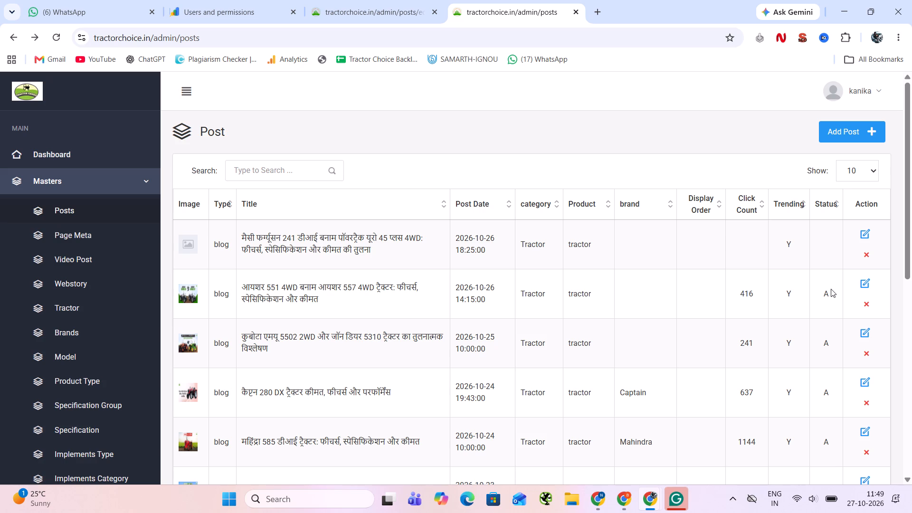
pyautogui.click(866, 281)
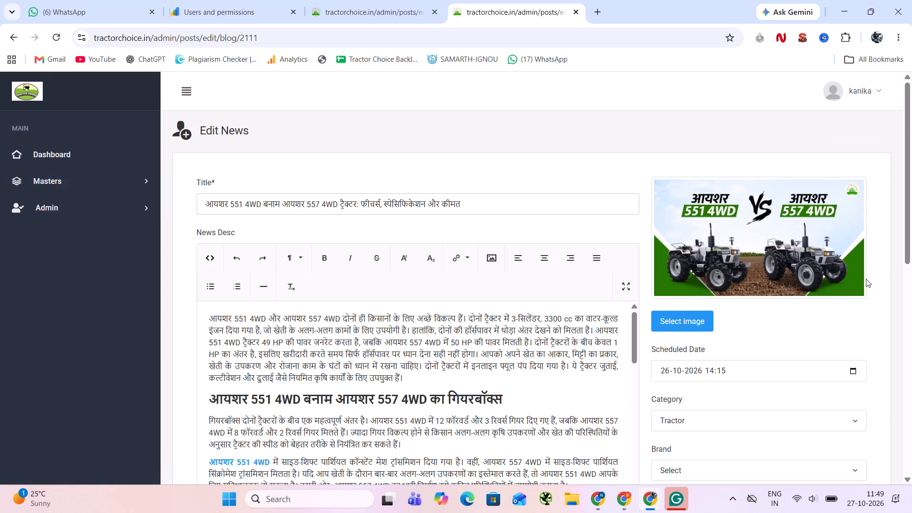
# Copy the closing paragraph about the ट्रैक्टरचॉइस platform, with its brand links, from the end of the Eicher post's description.
pyautogui.click(911, 276)
pyautogui.moveTo(911, 276); pyautogui.dragTo(911, 120)
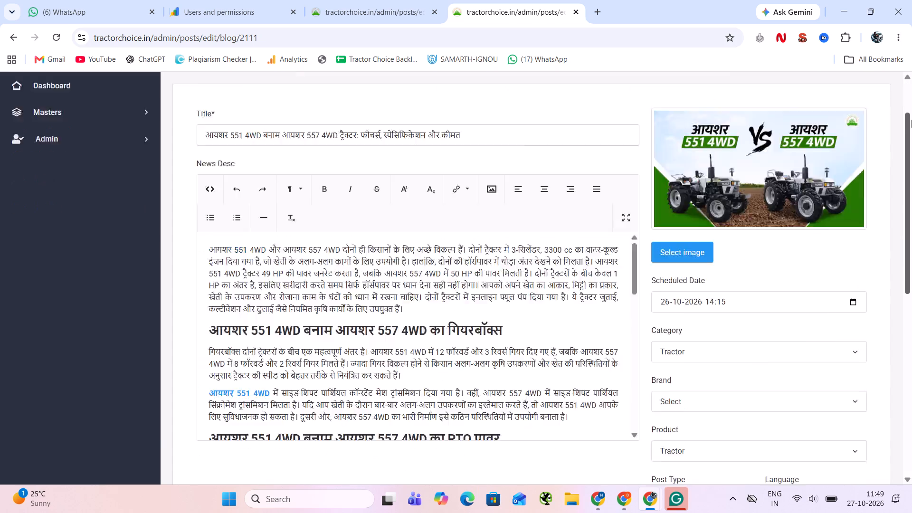
pyautogui.moveTo(911, 120); pyautogui.dragTo(904, 194)
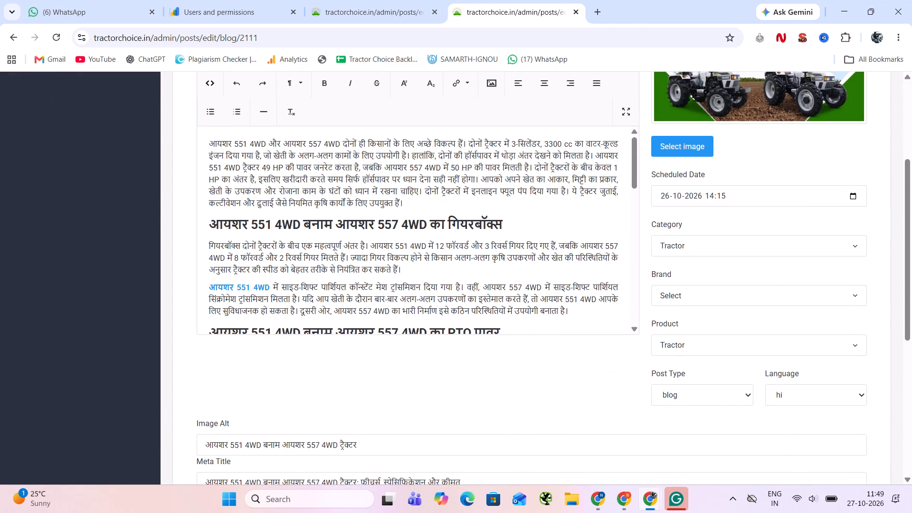
pyautogui.moveTo(359, 213); pyautogui.dragTo(445, 184)
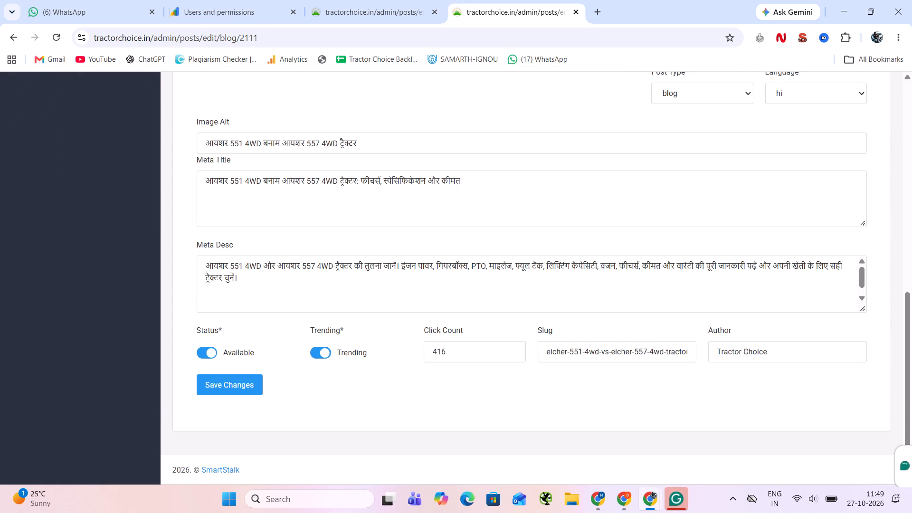
pyautogui.moveTo(445, 184); pyautogui.dragTo(466, 229)
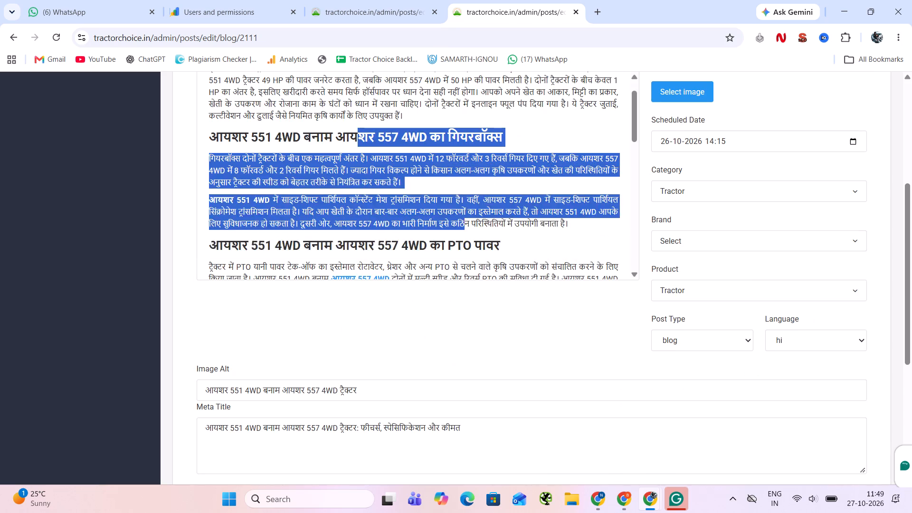
pyautogui.moveTo(466, 229); pyautogui.dragTo(553, 275)
pyautogui.tripleClick(474, 248)
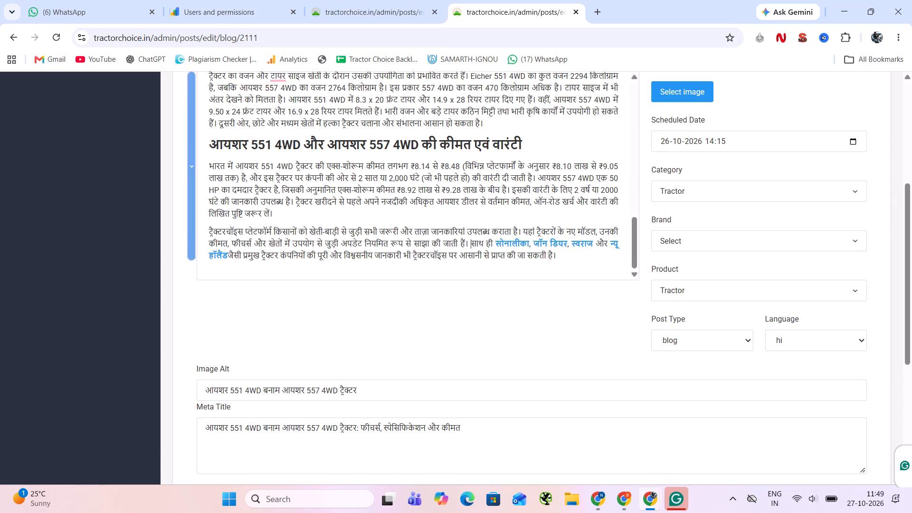
pyautogui.rightClick(474, 248)
pyautogui.click(504, 237)
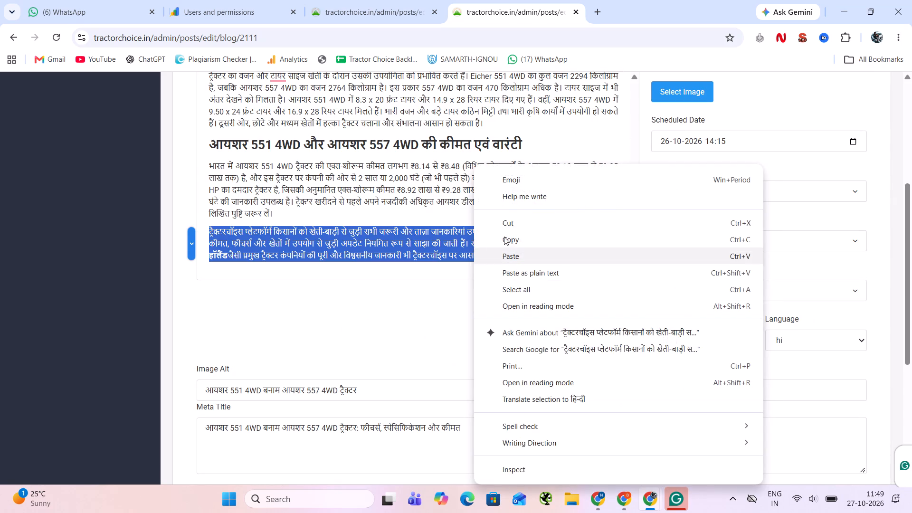
# Paste the copied ट्रैक्टरचॉइस paragraph as a new paragraph at the end of the Massey Ferguson 241 DI vs Powertrac Euro 45 Plus article.
pyautogui.click(339, 0)
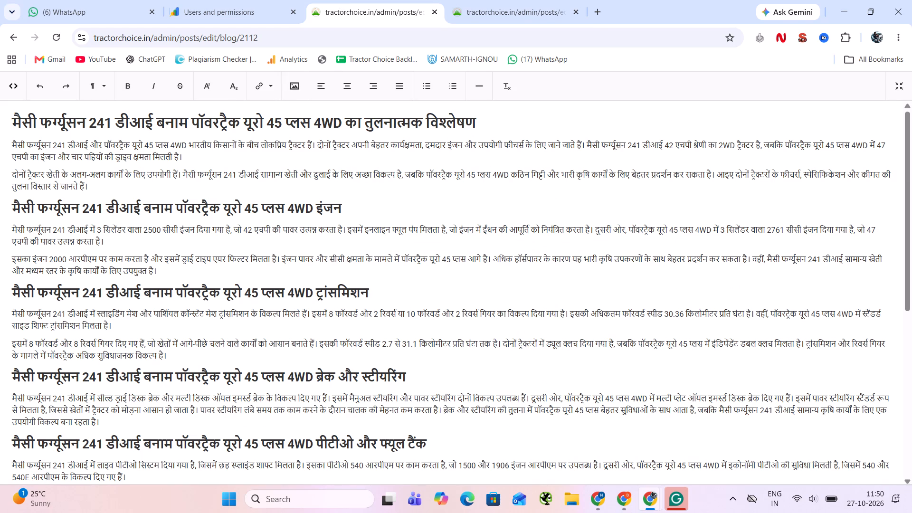
pyautogui.moveTo(910, 217); pyautogui.dragTo(911, 311)
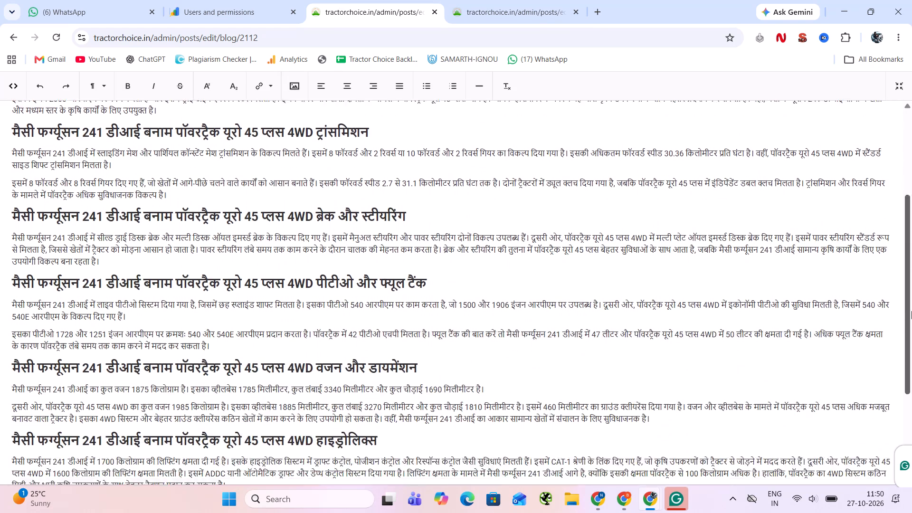
pyautogui.moveTo(911, 311); pyautogui.dragTo(910, 456)
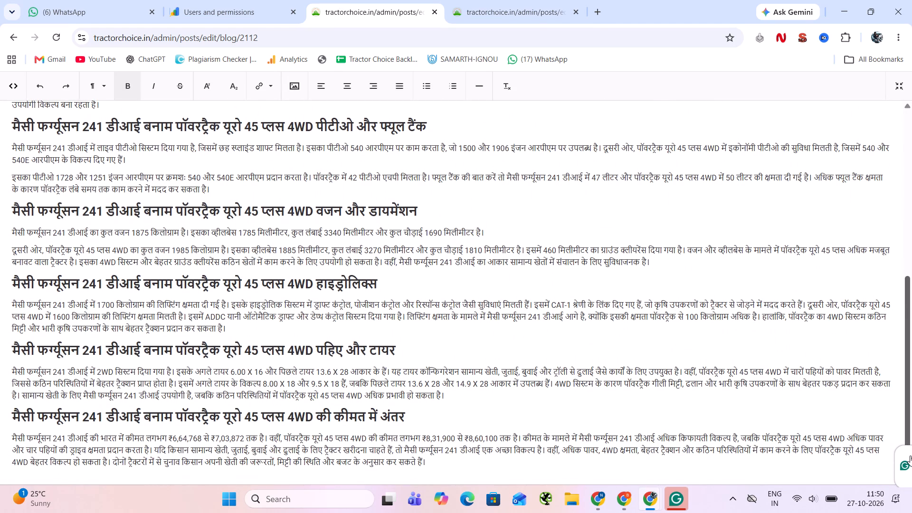
pyautogui.moveTo(903, 458); pyautogui.dragTo(836, 174)
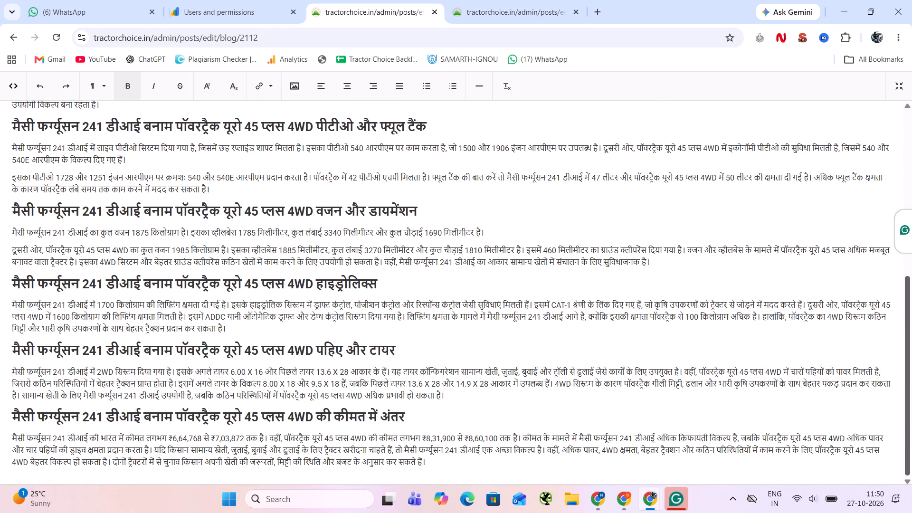
pyautogui.moveTo(836, 174); pyautogui.dragTo(704, 0)
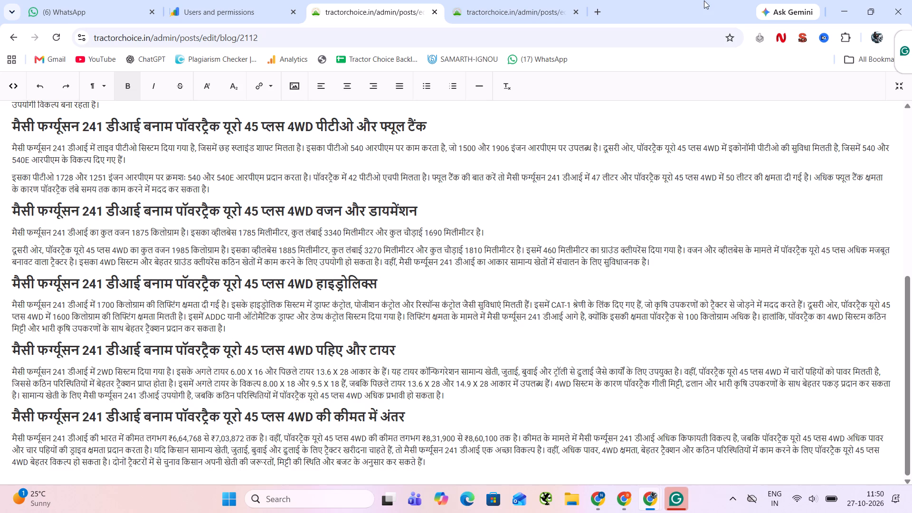
pyautogui.click(445, 465)
pyautogui.press('Return')
pyautogui.hotkey('ctrl', 'v')
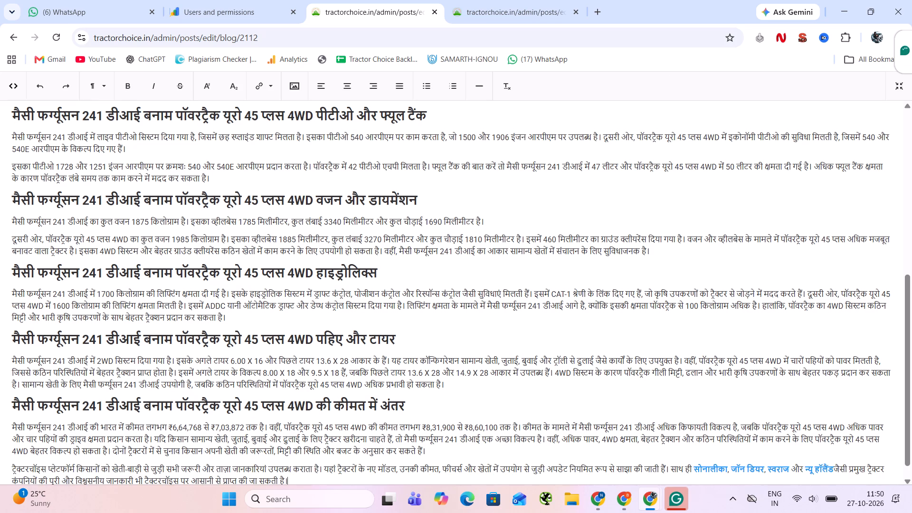
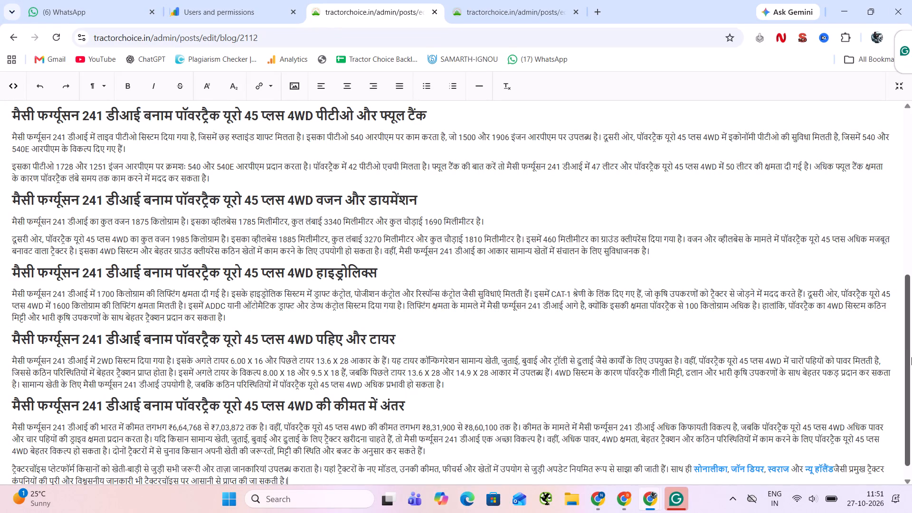
# Copy the model number 241 from the first sentence of the Massey Ferguson vs Powertrac article's opening paragraph.
pyautogui.moveTo(911, 357); pyautogui.dragTo(896, 165)
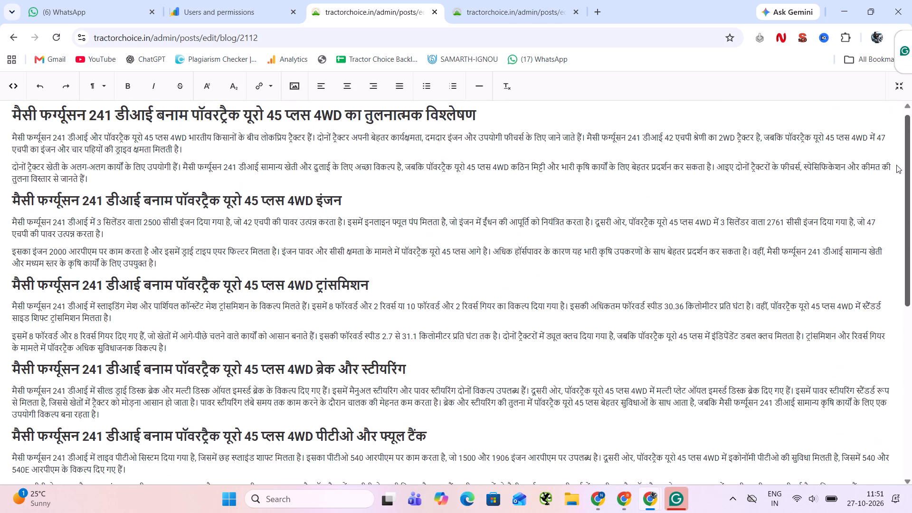
pyautogui.moveTo(896, 165); pyautogui.dragTo(904, 397)
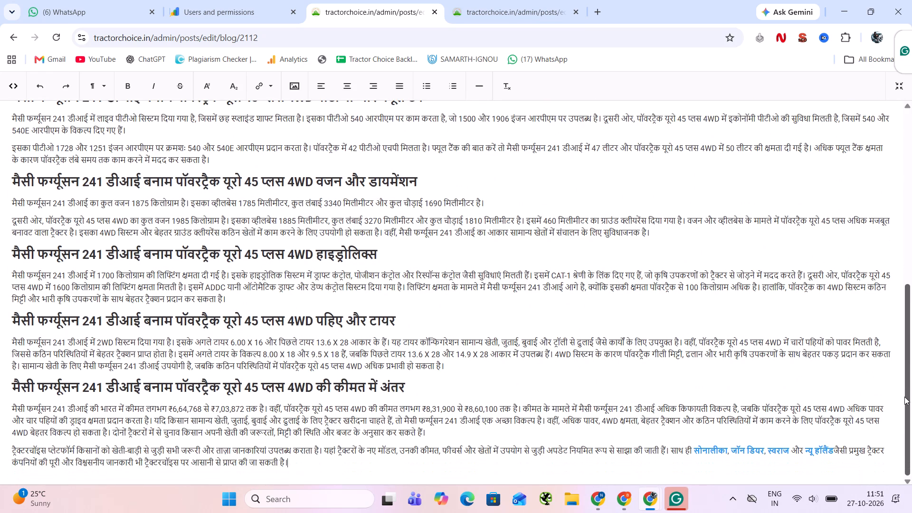
pyautogui.moveTo(904, 397); pyautogui.dragTo(855, 222)
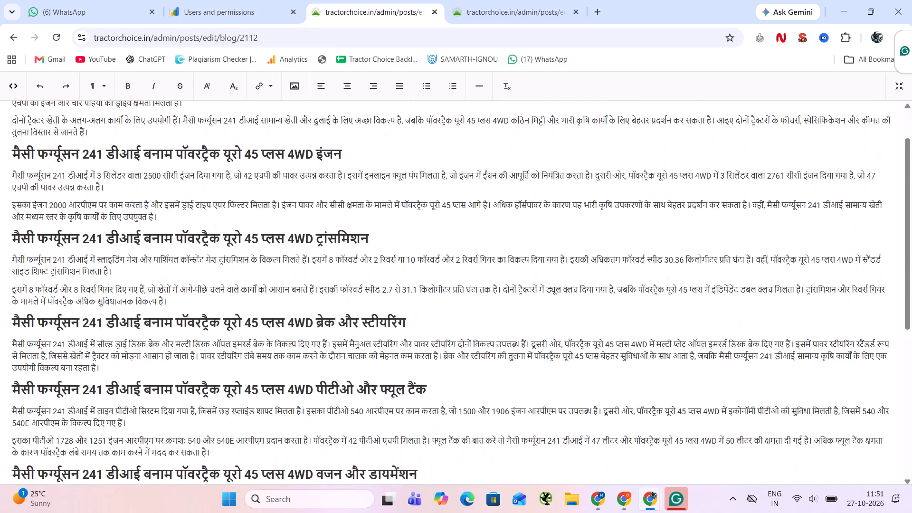
pyautogui.click(911, 117)
pyautogui.click(704, 185)
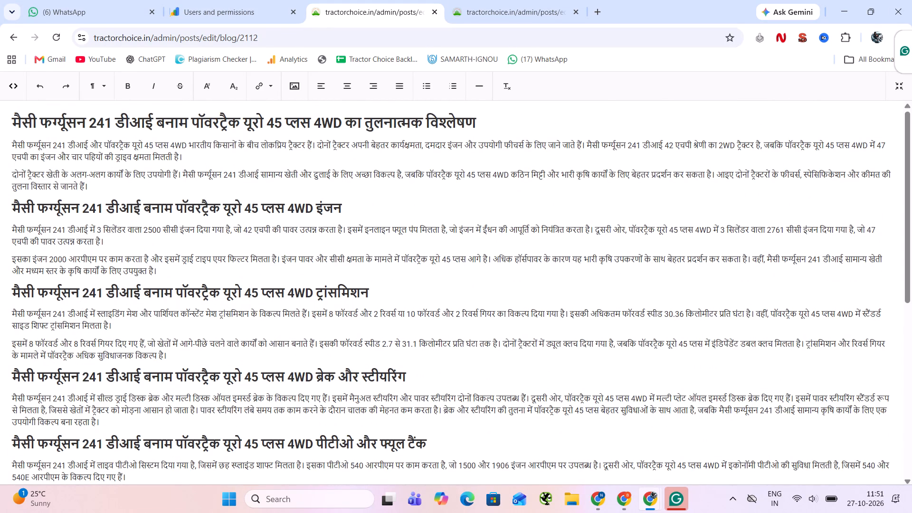
pyautogui.moveTo(55, 145); pyautogui.dragTo(61, 145)
pyautogui.moveTo(61, 145); pyautogui.dragTo(63, 144)
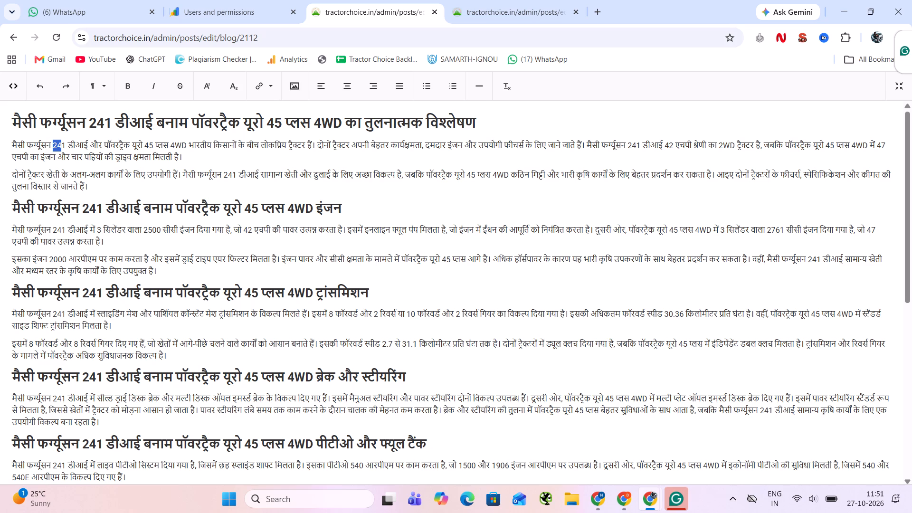
pyautogui.hotkey('shift', 'Right')
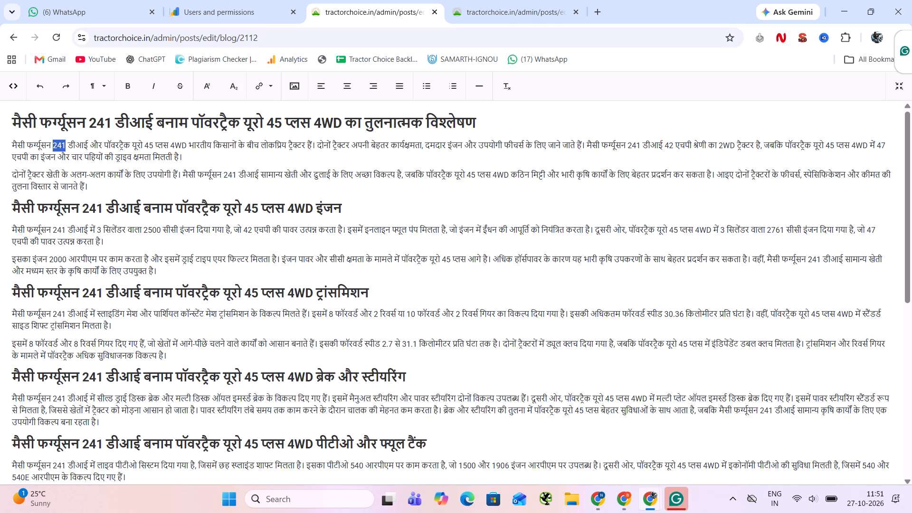
pyautogui.rightClick(57, 147)
pyautogui.click(99, 226)
# Open the tractorchoice.in site in a new browser tab.
pyautogui.click(598, 6)
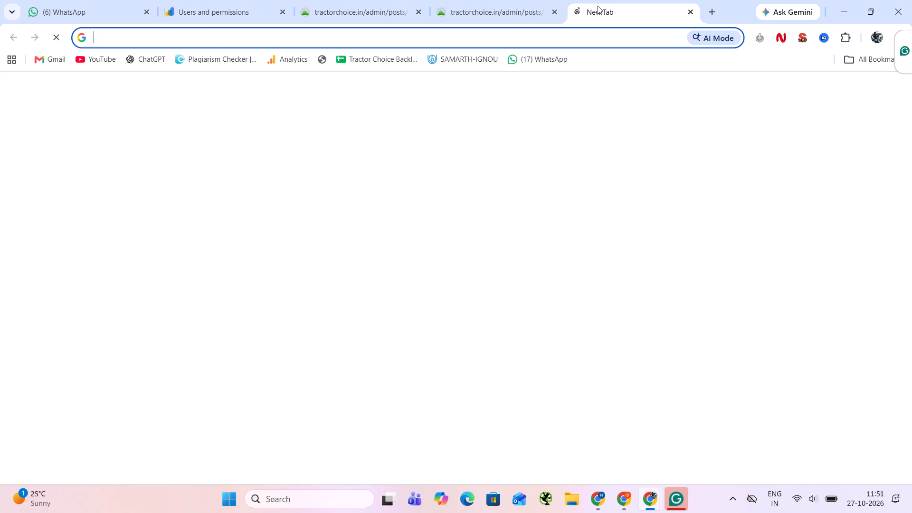
pyautogui.press('t')
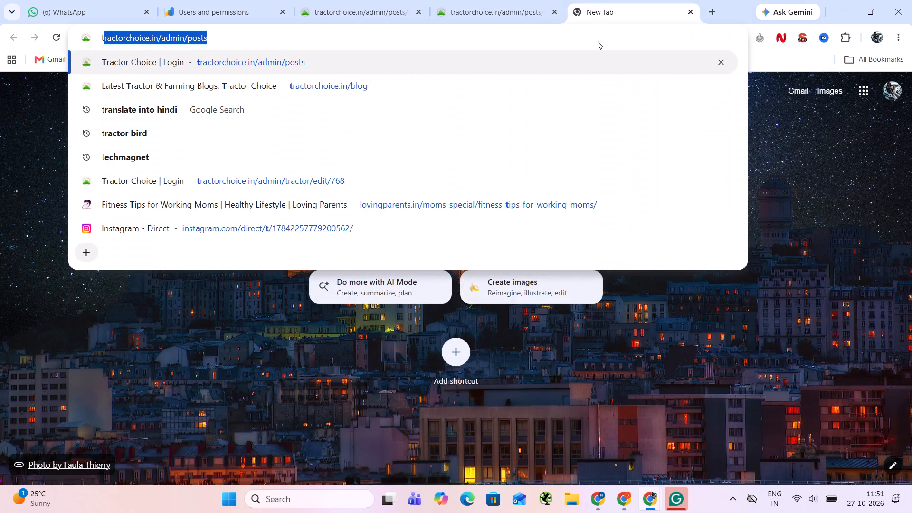
# Open the public tractorchoice.in homepage in the new tab and dismiss the tractor purchase enquiry form.
pyautogui.click(591, 61)
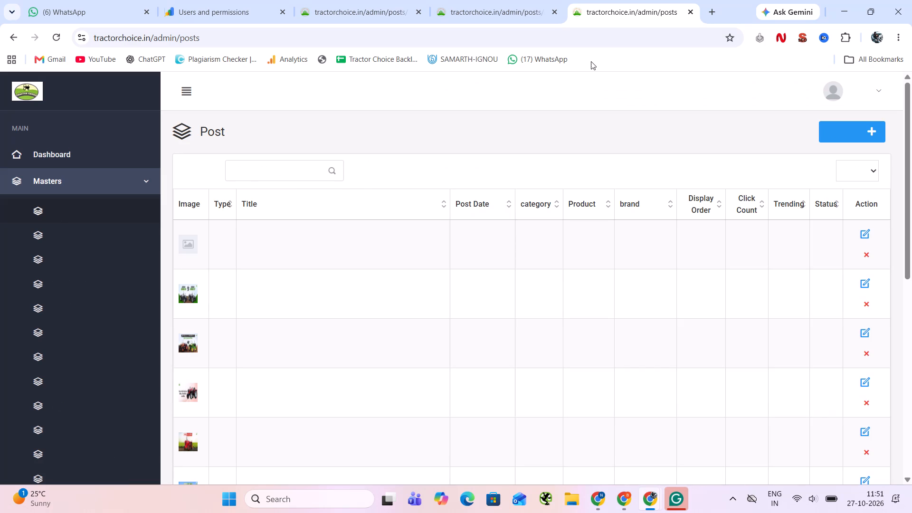
pyautogui.click(551, 35)
pyautogui.click(551, 35)
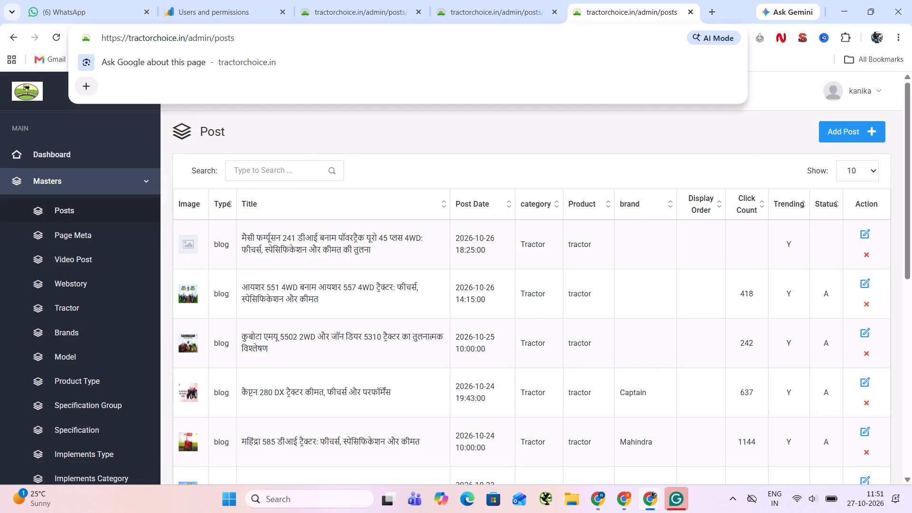
pyautogui.press('BackSpace')
pyautogui.press('BackSpace')
pyautogui.press('BackSpace')
pyautogui.press('BackSpace')
pyautogui.press('BackSpace')
pyautogui.press('BackSpace')
pyautogui.press('BackSpace')
pyautogui.press('BackSpace')
pyautogui.press('BackSpace')
pyautogui.press('BackSpace')
pyautogui.press('BackSpace')
pyautogui.press('BackSpace')
pyautogui.press('Return')
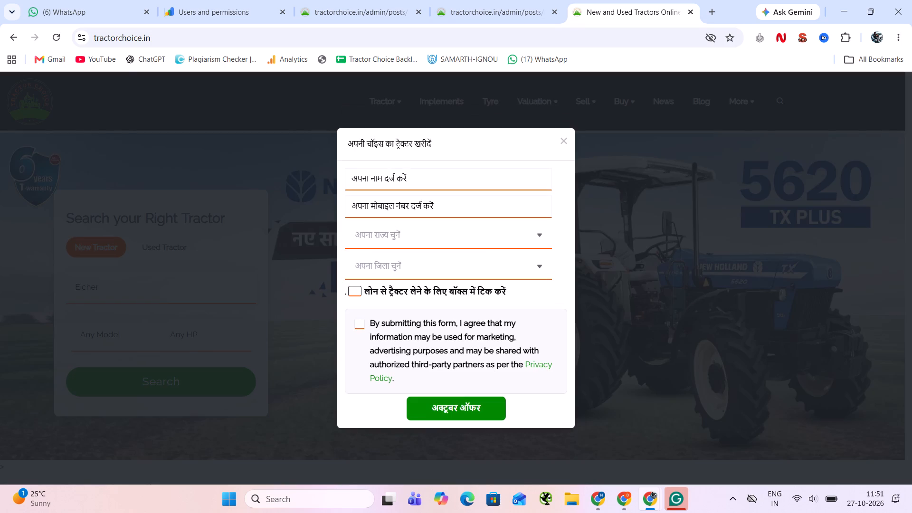
pyautogui.click(626, 161)
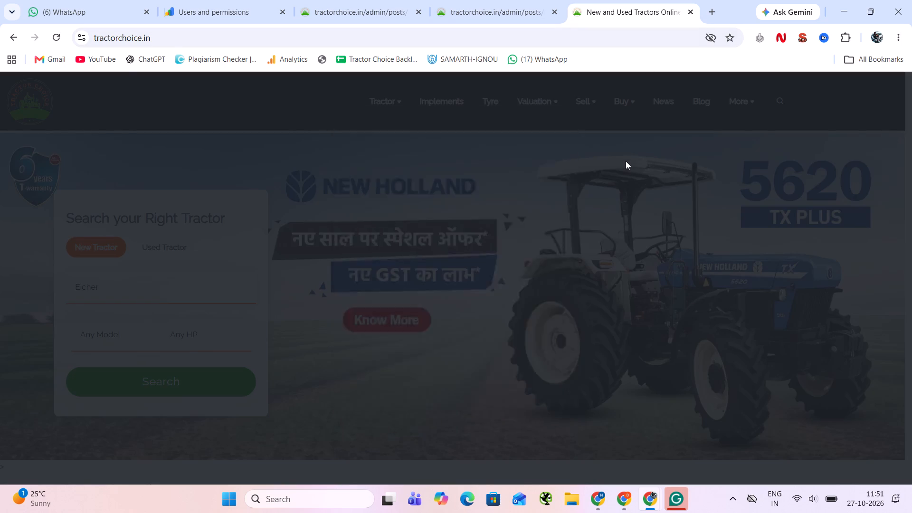
# Look through the homepage sections, including Tractors By Budget and Popular Tractor Implements.
pyautogui.click(911, 135)
pyautogui.moveTo(910, 135); pyautogui.dragTo(911, 180)
pyautogui.moveTo(911, 180); pyautogui.dragTo(911, 209)
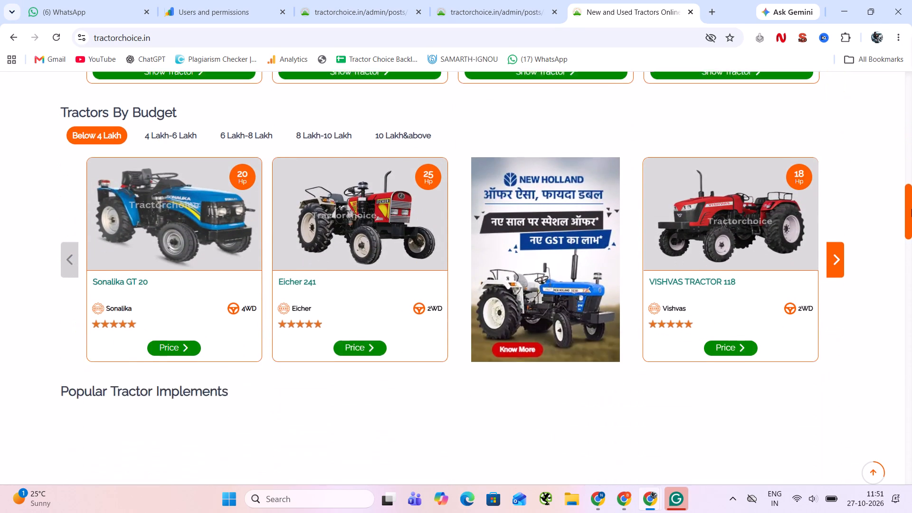
pyautogui.moveTo(911, 209); pyautogui.dragTo(911, 217)
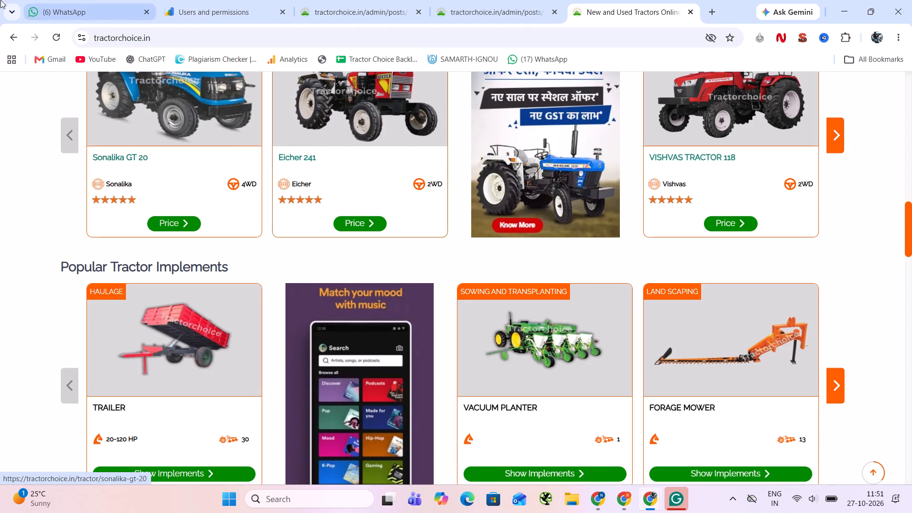
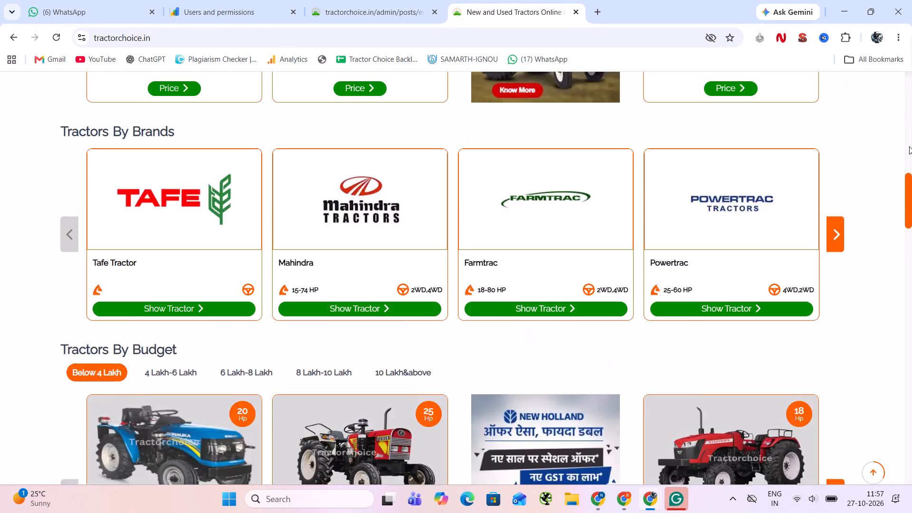
# Open the page listing all tractors on the tractorchoice.in site.
pyautogui.moveTo(909, 146); pyautogui.dragTo(911, 85)
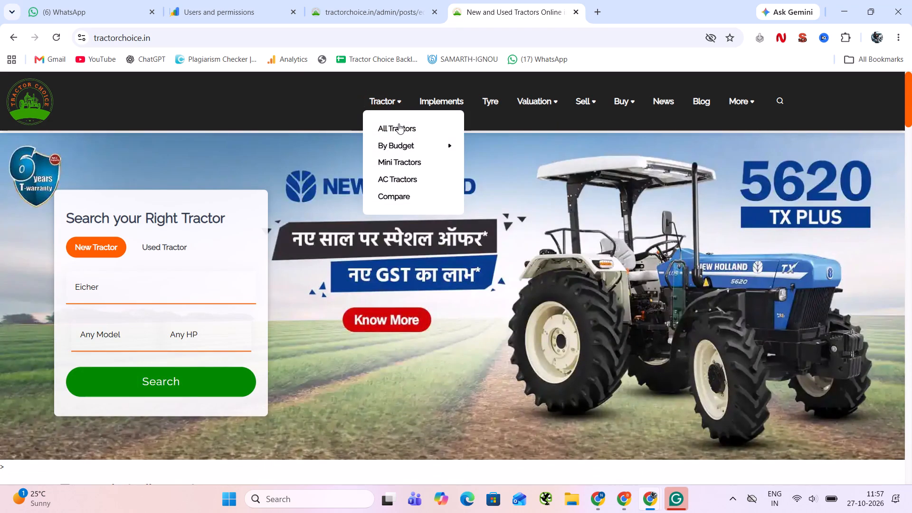
pyautogui.click(399, 124)
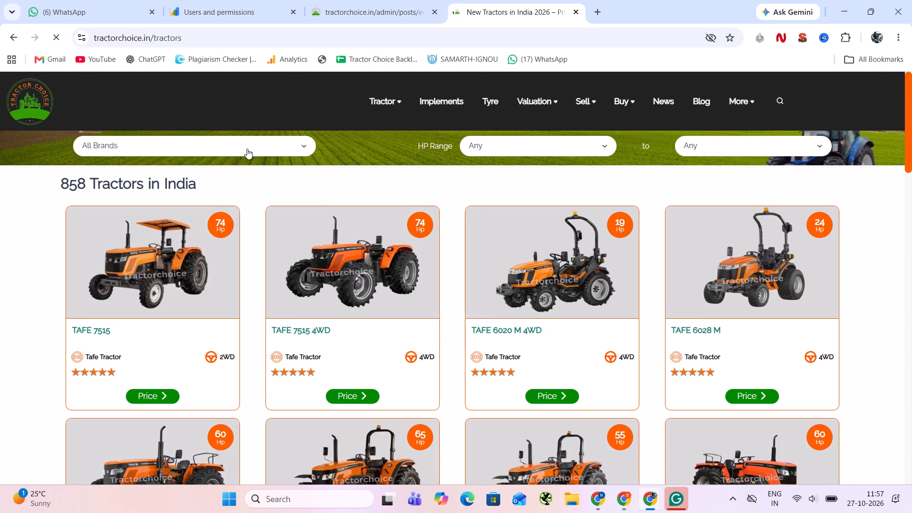
# Filter the tractor listing by the Massey Ferguson brand.
pyautogui.click(247, 147)
pyautogui.press('m')
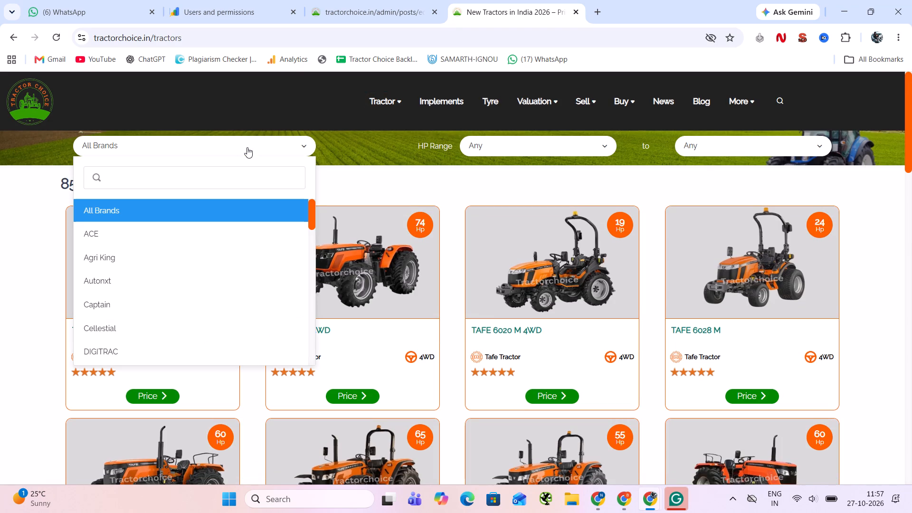
pyautogui.click(237, 170)
pyautogui.write('mas')
pyautogui.click(213, 210)
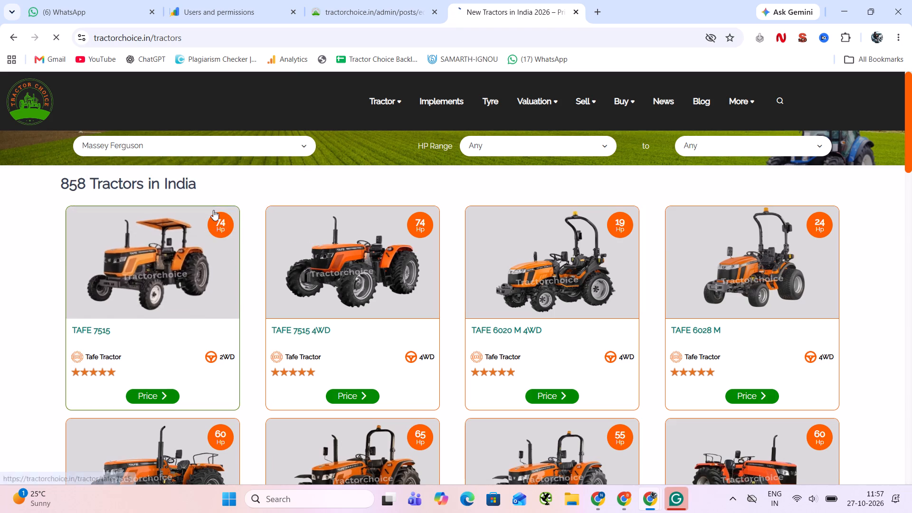
# Search the Massey Ferguson tractors page for 241 and go through the matches.
pyautogui.hotkey('ctrl', 'f')
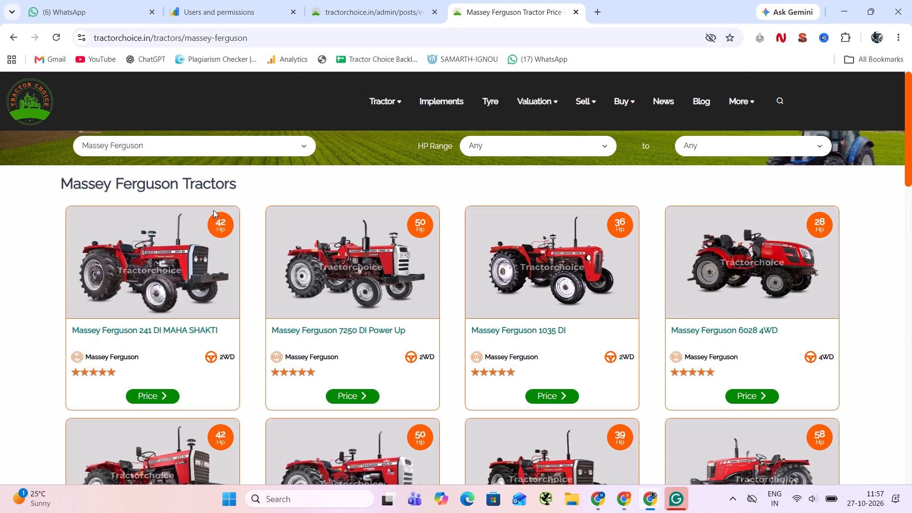
pyautogui.write('241')
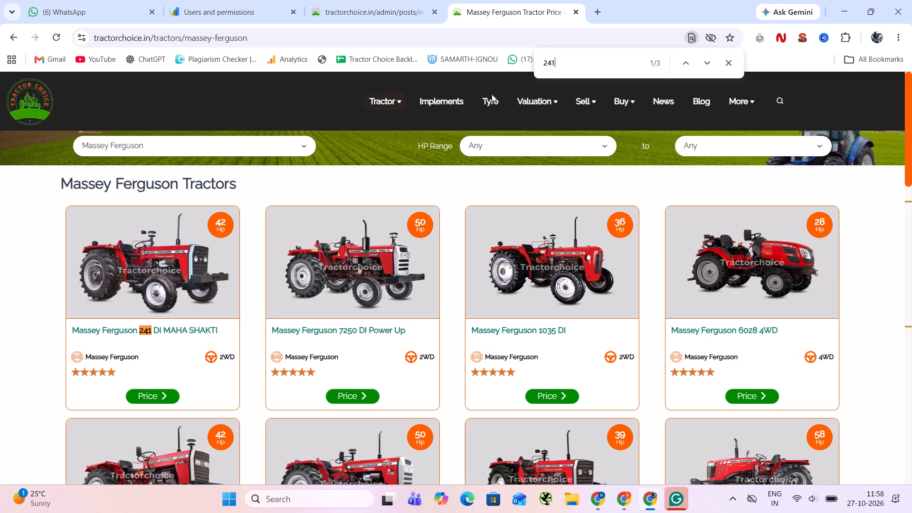
pyautogui.click(700, 62)
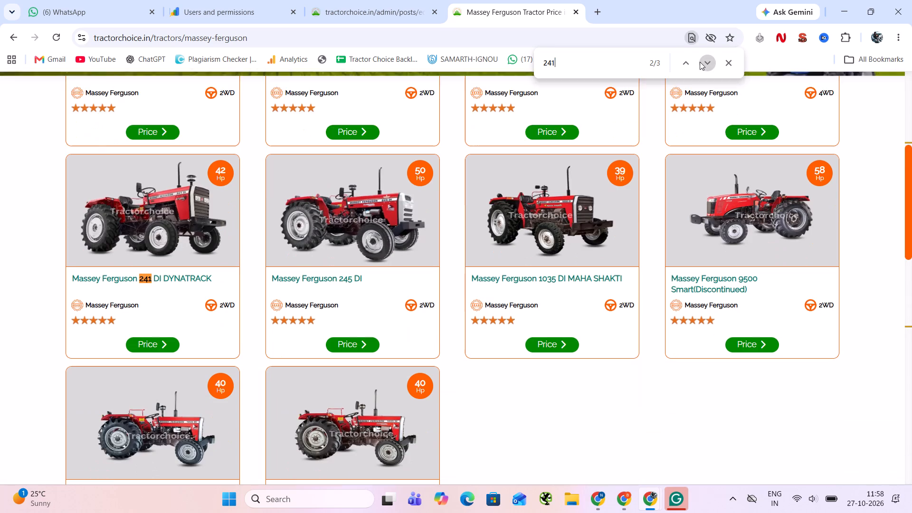
pyautogui.click(700, 62)
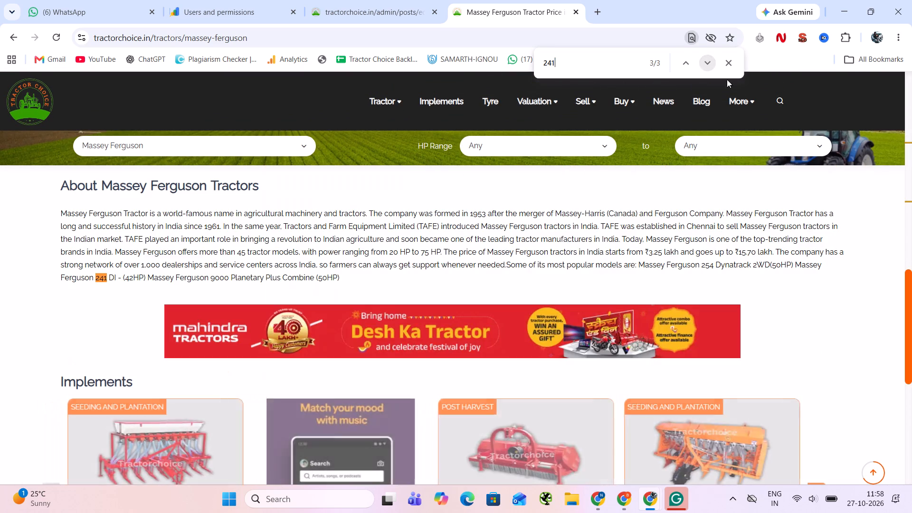
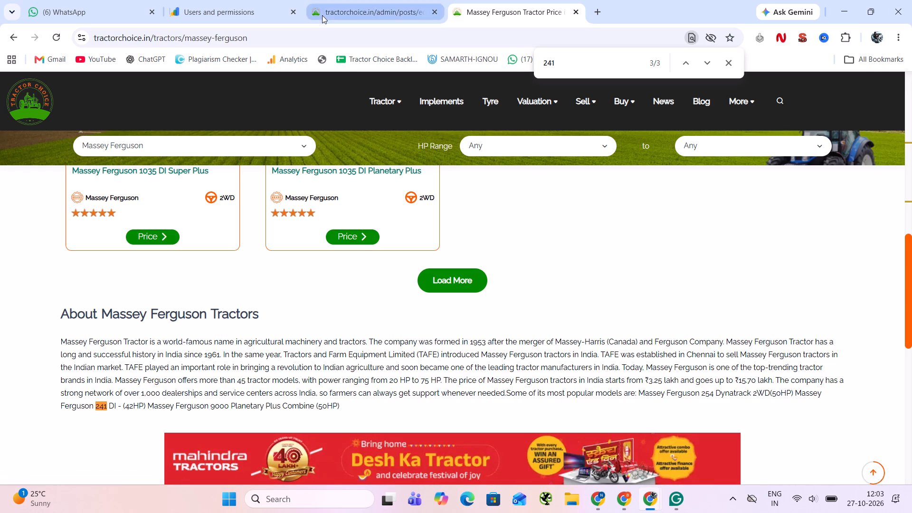
# Load the rest of the Massey Ferguson tractor listing until every model is shown.
pyautogui.click(329, 9)
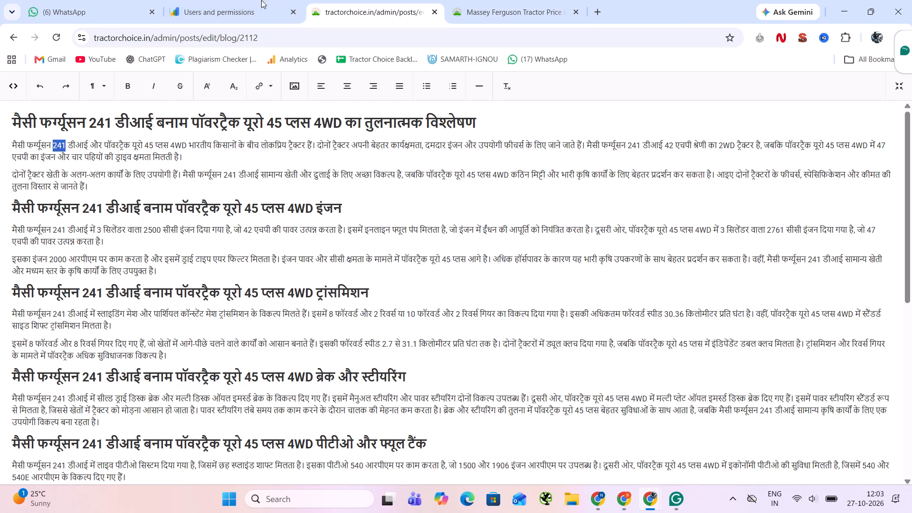
pyautogui.click(479, 2)
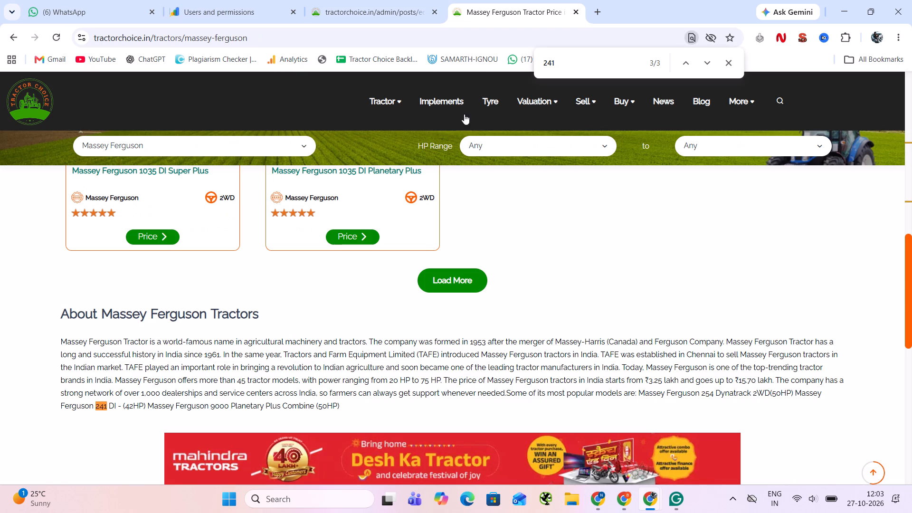
pyautogui.click(478, 272)
pyautogui.click(454, 291)
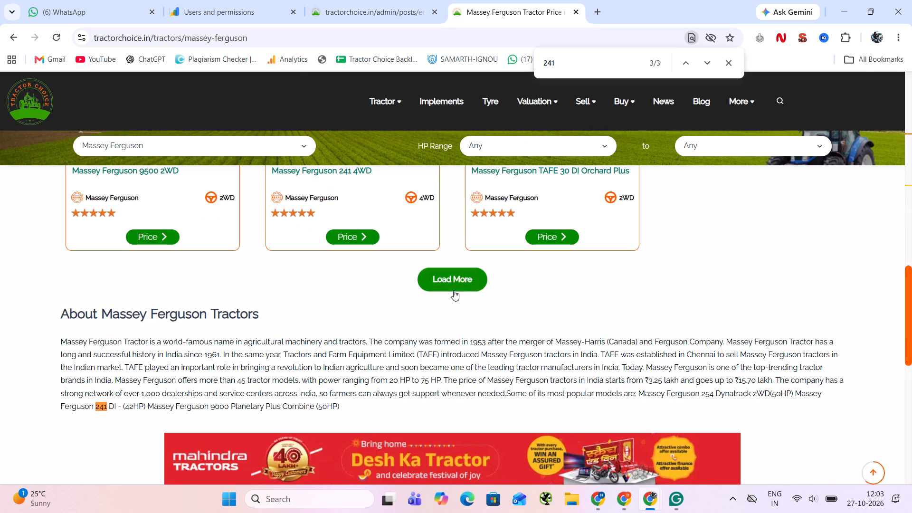
pyautogui.tripleClick(454, 288)
pyautogui.doubleClick(454, 288)
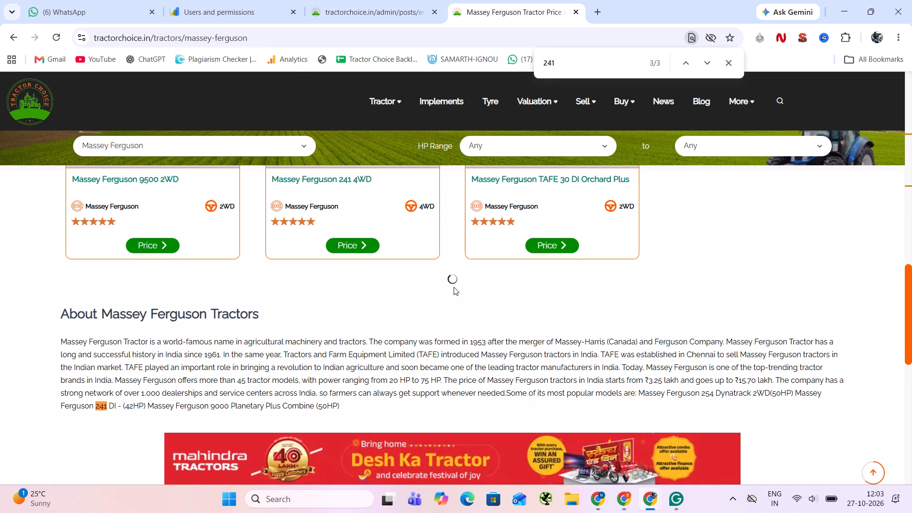
pyautogui.click(454, 282)
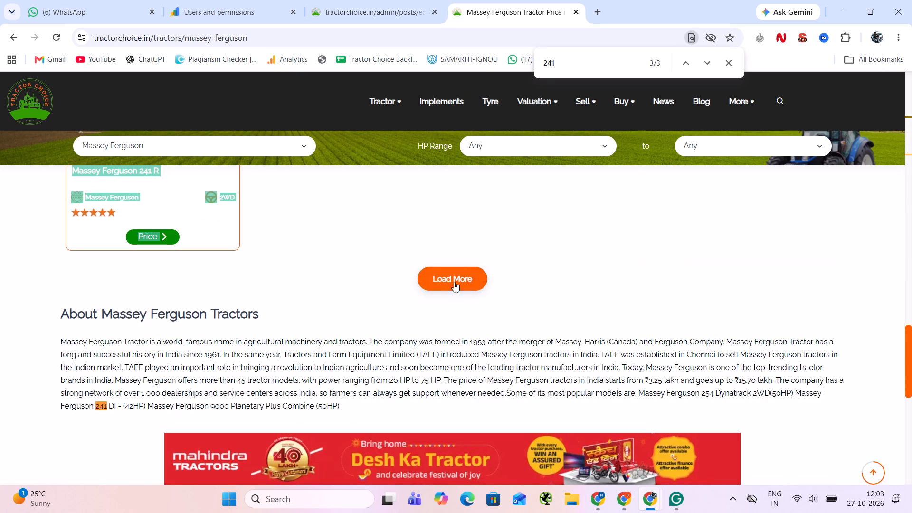
pyautogui.click(454, 282)
pyautogui.click(454, 282)
pyautogui.click(454, 282)
pyautogui.click(454, 282)
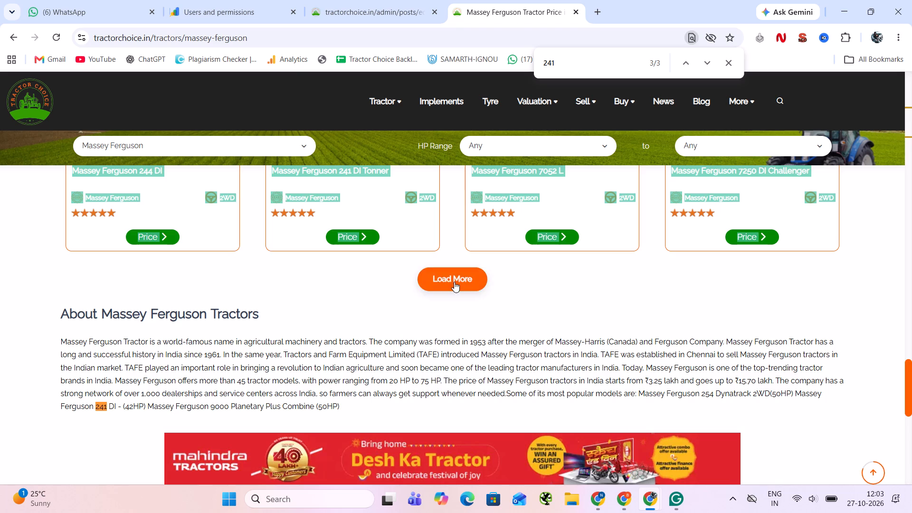
pyautogui.click(454, 282)
pyautogui.doubleClick(454, 281)
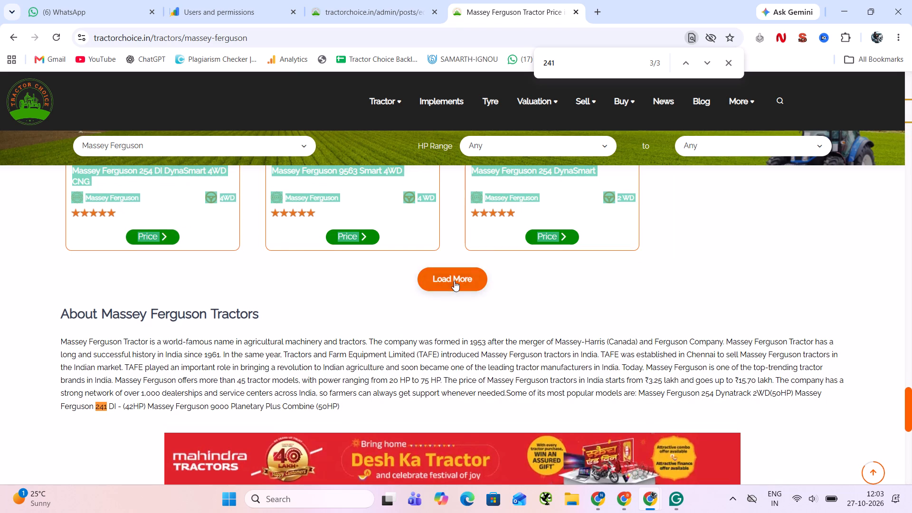
pyautogui.click(454, 281)
pyautogui.click(454, 281)
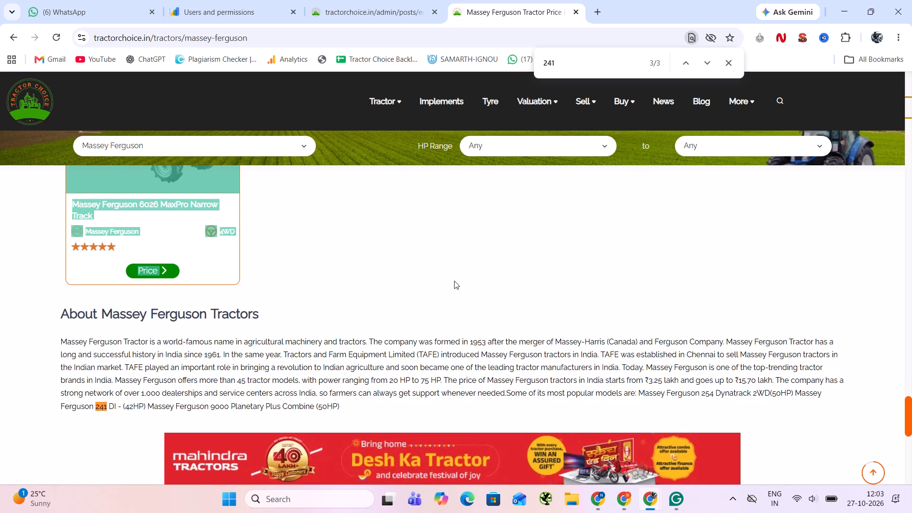
pyautogui.click(472, 287)
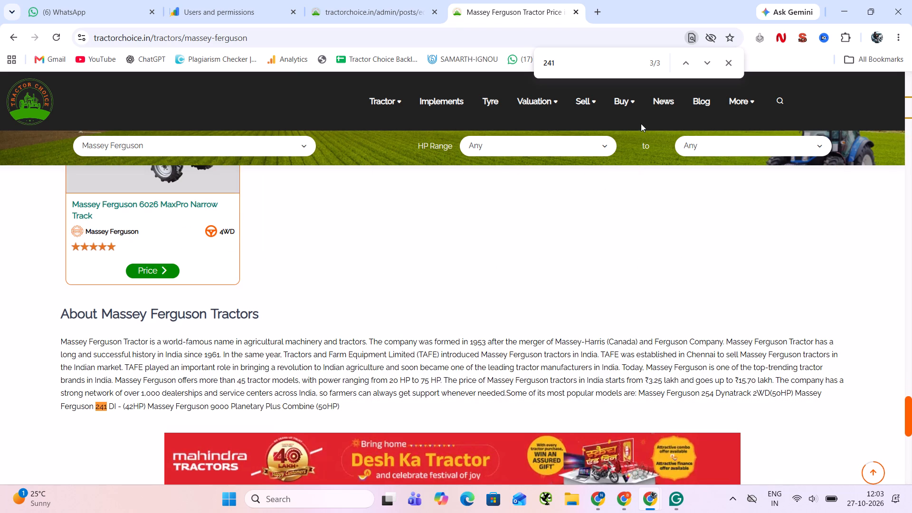
# Go through the 241 matches in the full Massey Ferguson listing and open the Massey Ferguson 241 DI tractor page.
pyautogui.click(706, 62)
pyautogui.click(707, 62)
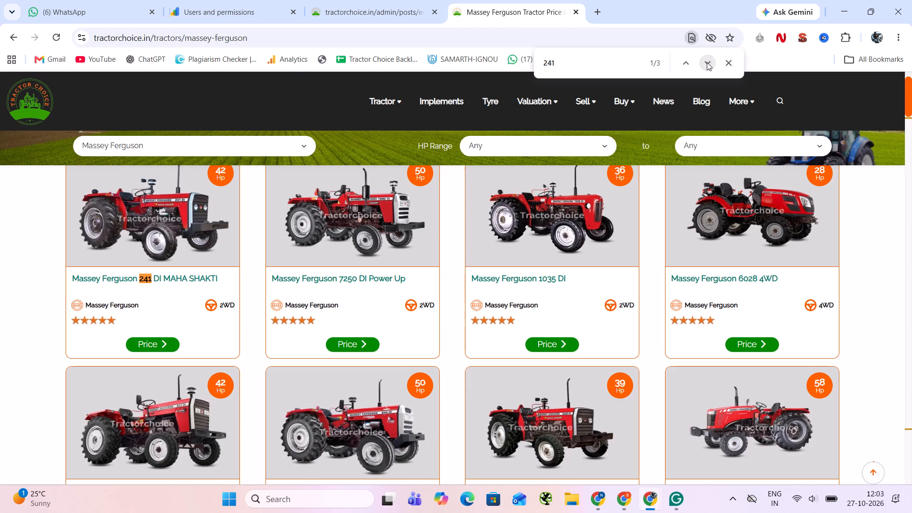
pyautogui.click(707, 62)
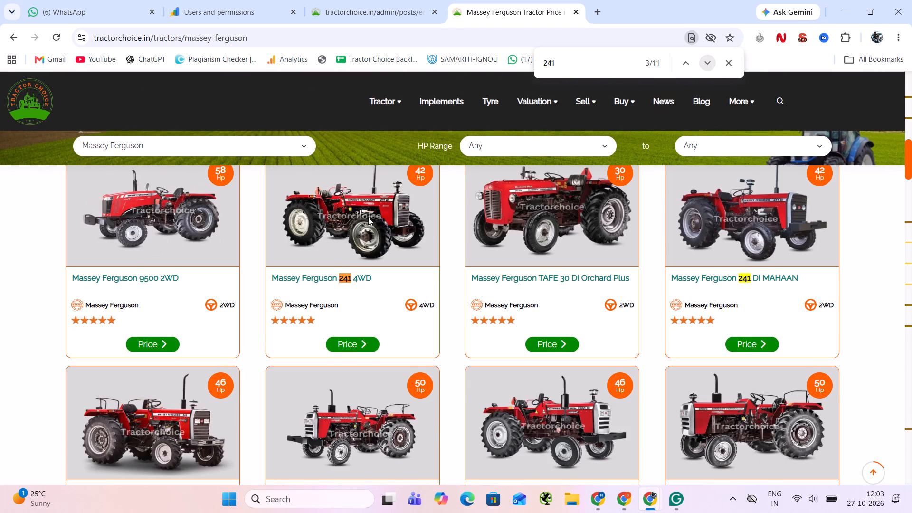
pyautogui.click(385, 0)
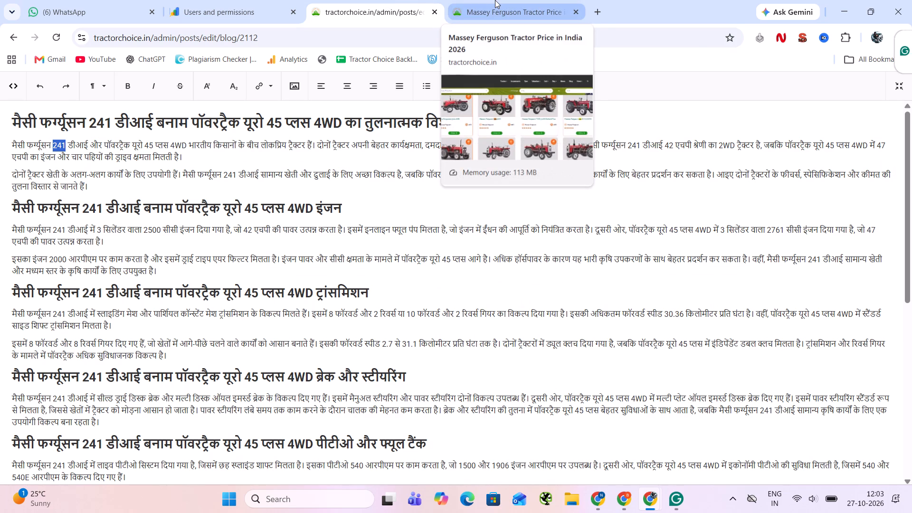
pyautogui.click(513, 0)
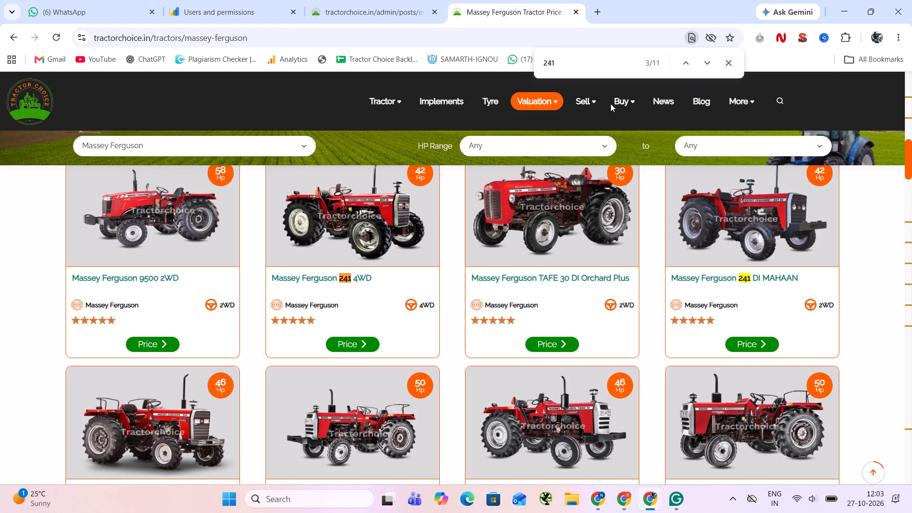
pyautogui.click(710, 61)
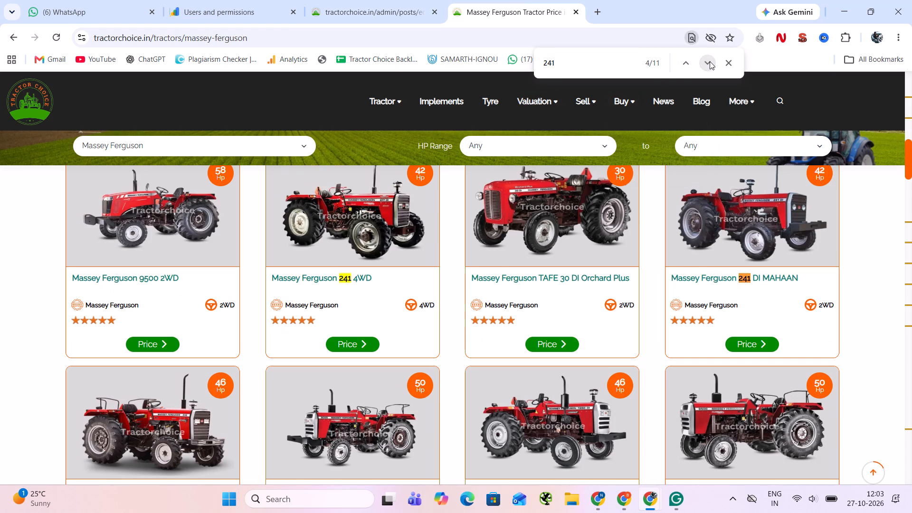
pyautogui.click(710, 61)
pyautogui.click(710, 61)
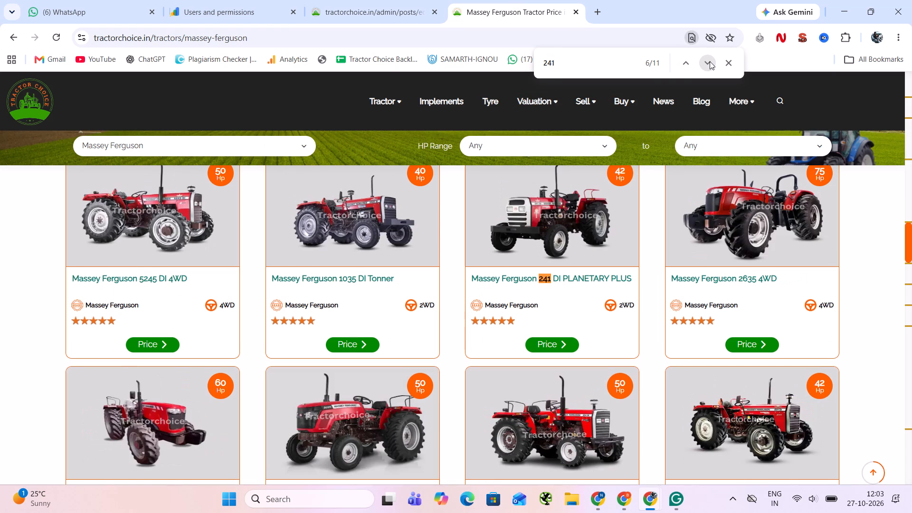
pyautogui.click(710, 61)
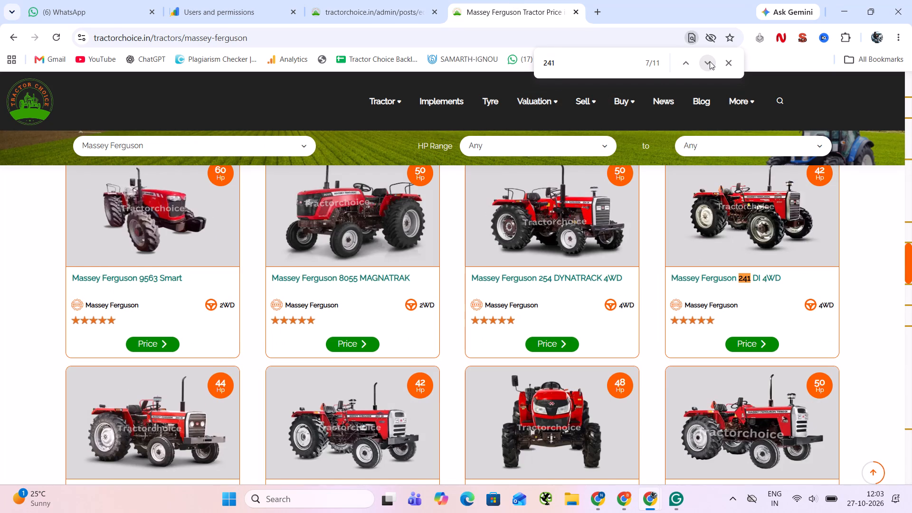
pyautogui.click(710, 61)
pyautogui.click(710, 61)
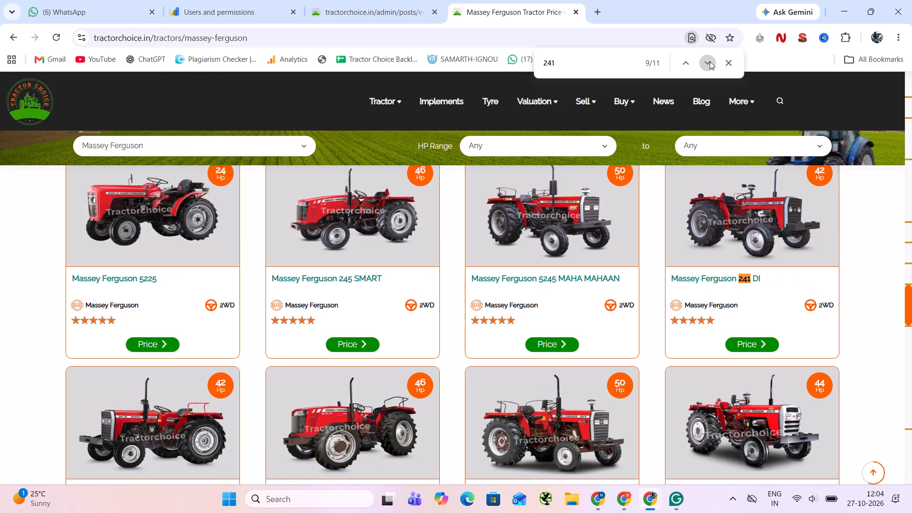
pyautogui.click(706, 183)
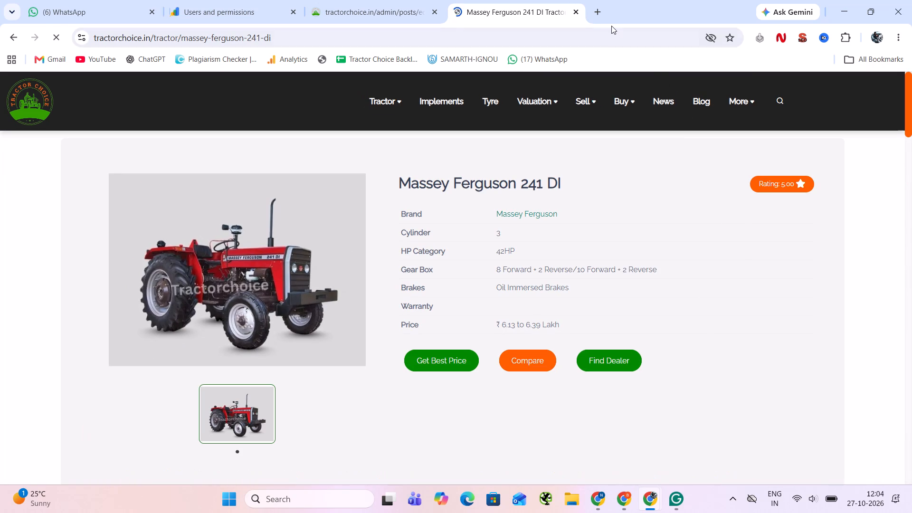
pyautogui.tripleClick(613, 29)
pyautogui.hotkey('ctrl', 'c')
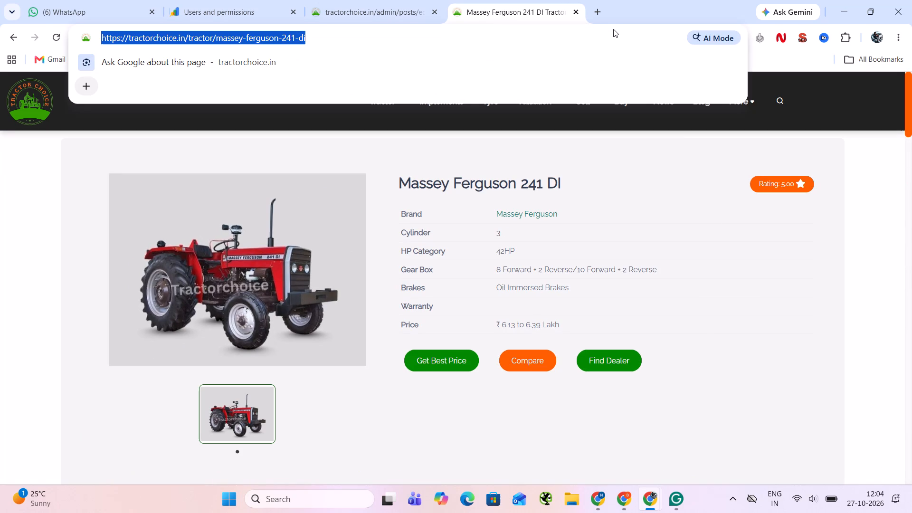
pyautogui.click(376, 0)
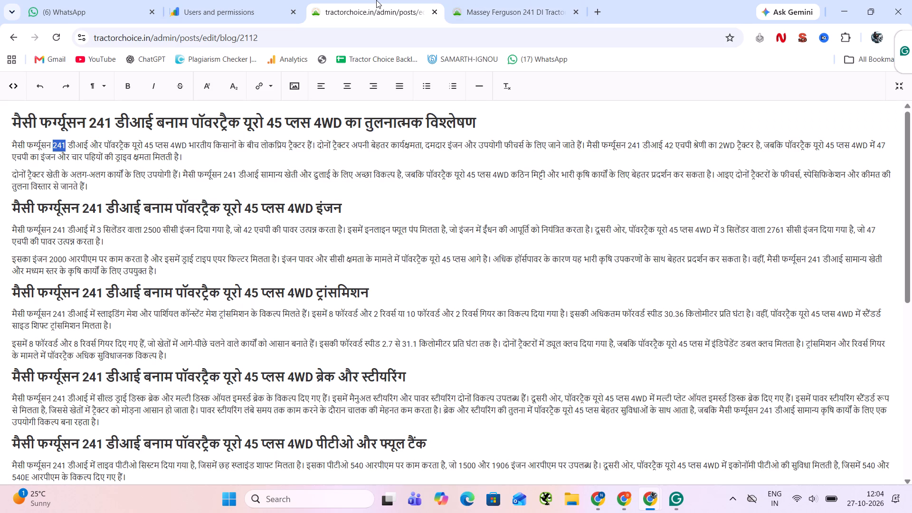
pyautogui.click(85, 146)
pyautogui.moveTo(88, 146); pyautogui.dragTo(13, 143)
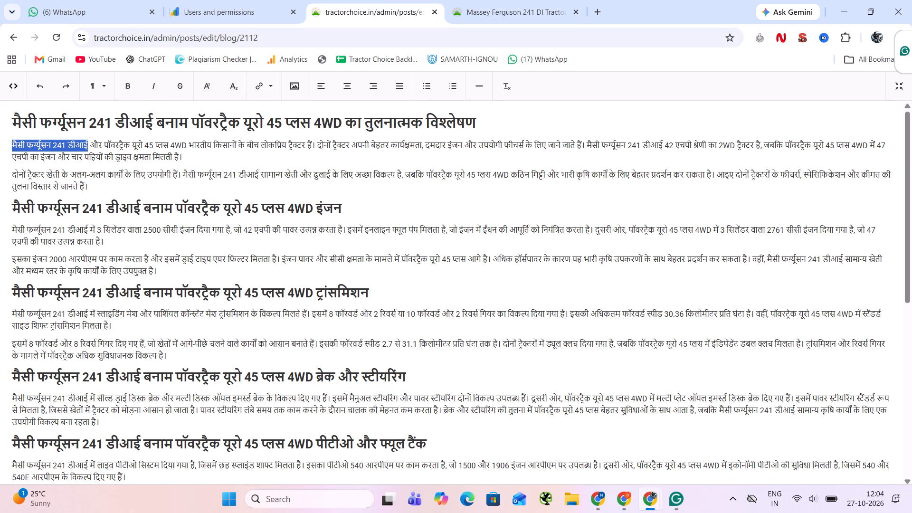
pyautogui.moveTo(13, 143); pyautogui.dragTo(14, 146)
pyautogui.click(254, 86)
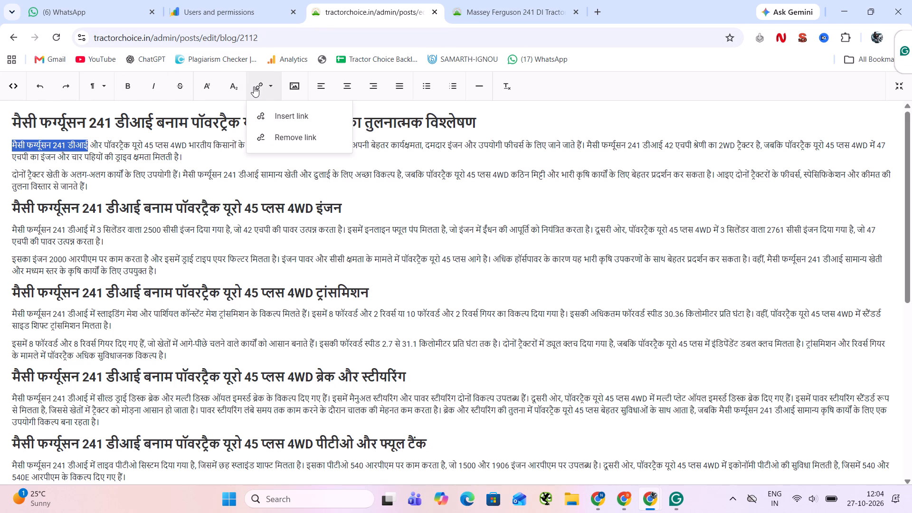
pyautogui.click(284, 108)
pyautogui.hotkey('ctrl', 'v')
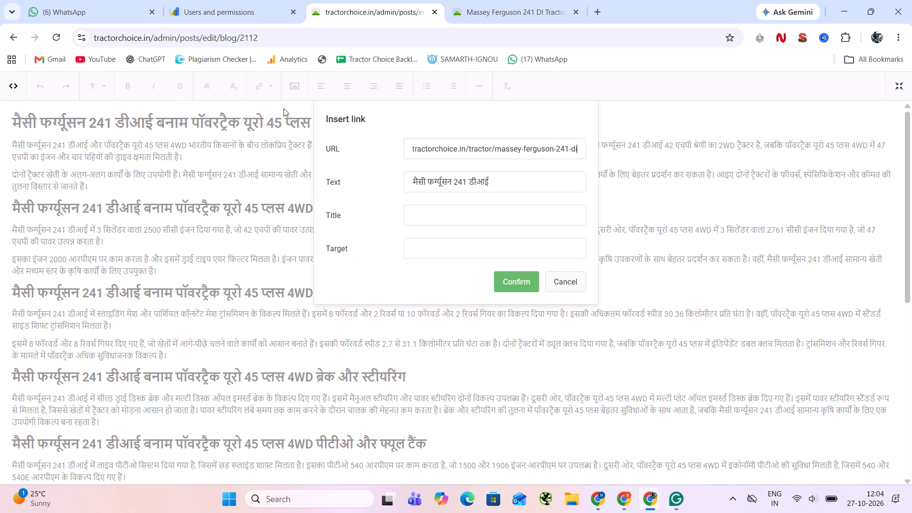
pyautogui.click(512, 280)
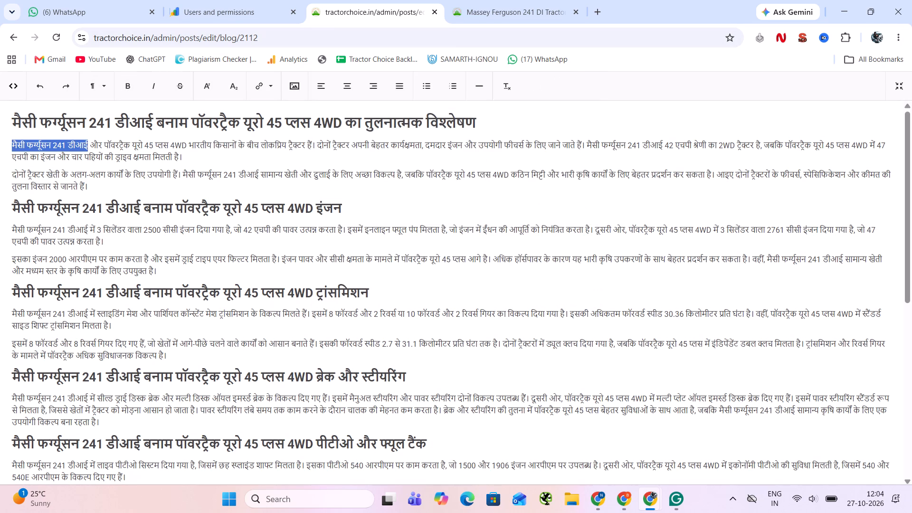
# Make the linked text "मैसी फर्ग्यूसन 241 डीआई" in the first paragraph bold.
pyautogui.hotkey('ctrl', 'b')
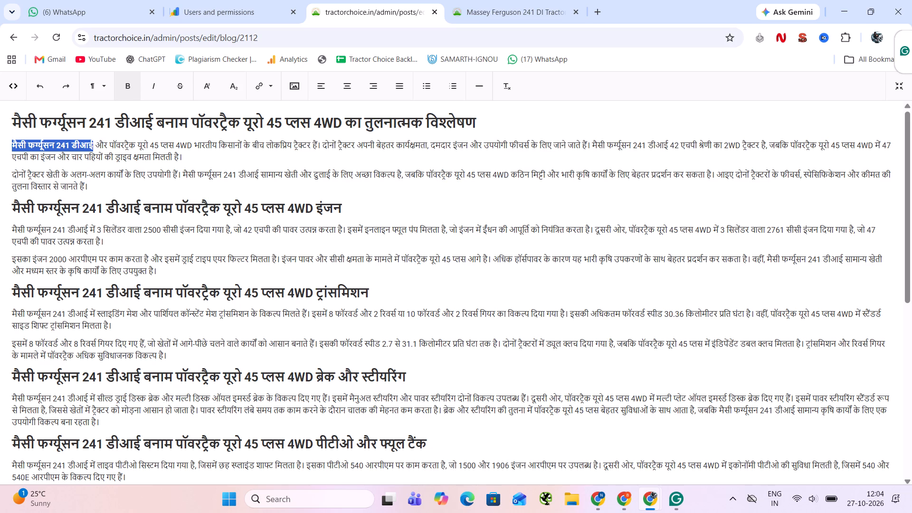
pyautogui.click(256, 199)
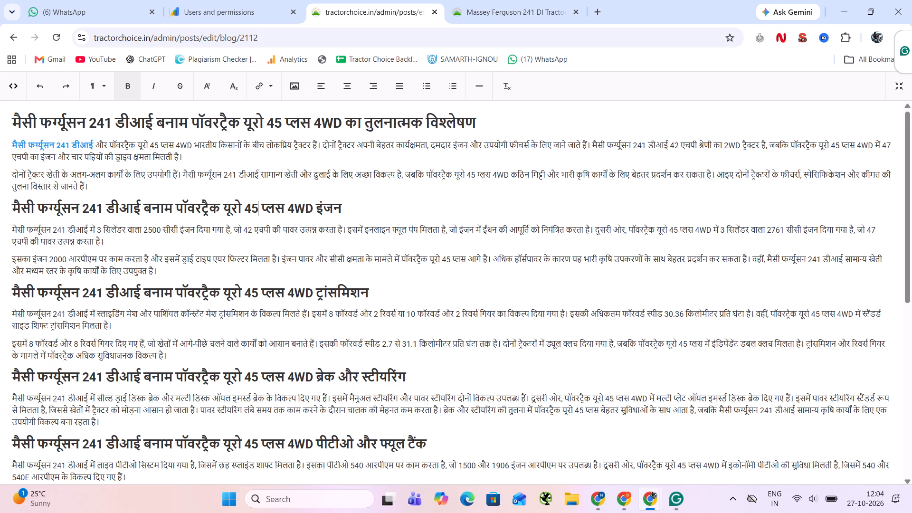
# Open the listing of all tractors on the Tractor Choice site and filter it by the Powertrac brand.
pyautogui.hscroll(2, 212, 96)
pyautogui.click(492, 0)
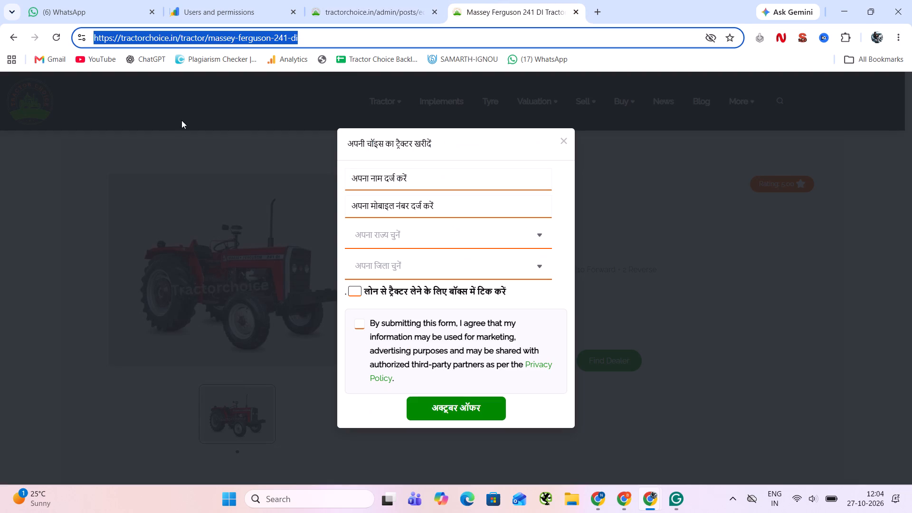
pyautogui.click(224, 122)
pyautogui.click(366, 97)
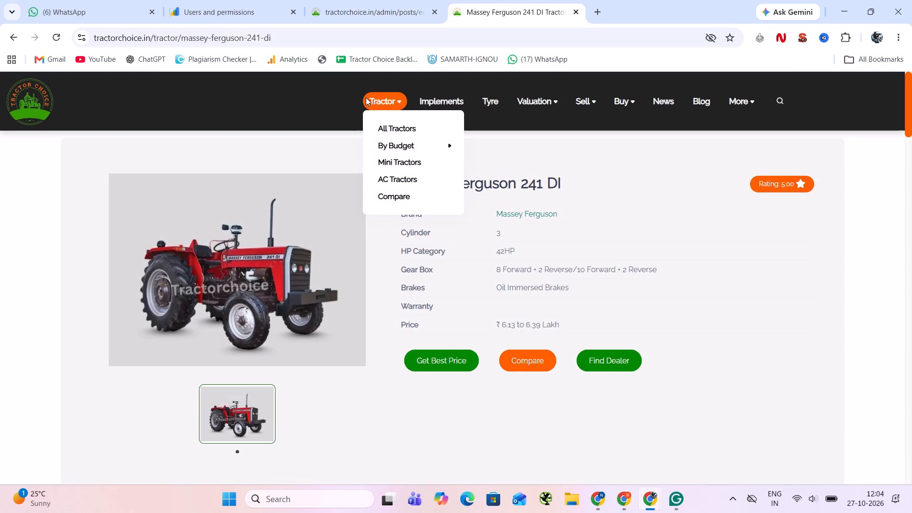
pyautogui.click(394, 128)
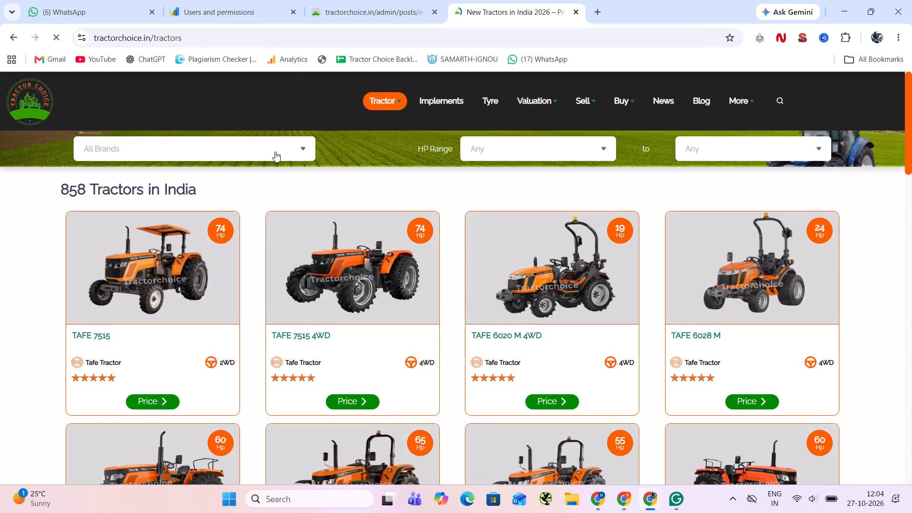
pyautogui.click(283, 144)
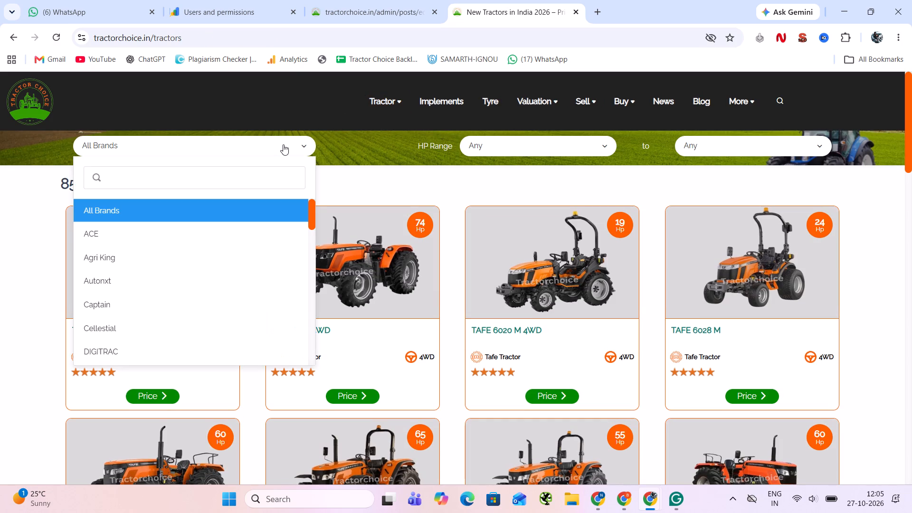
pyautogui.press('p')
pyautogui.click(263, 164)
pyautogui.click(255, 169)
pyautogui.press('p')
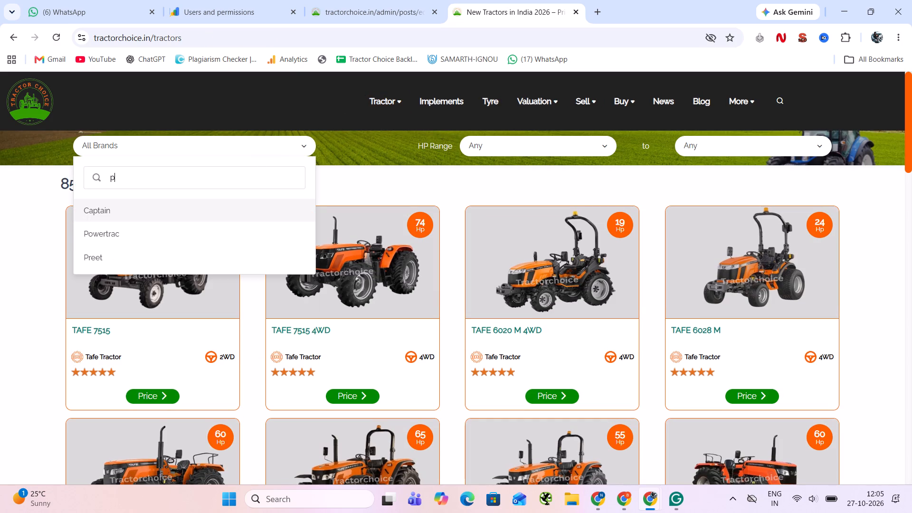
pyautogui.press('o')
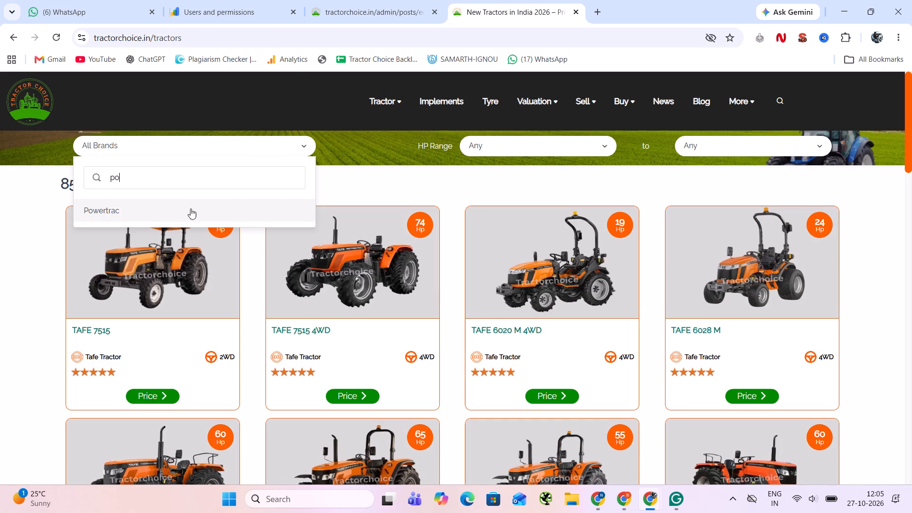
pyautogui.click(190, 209)
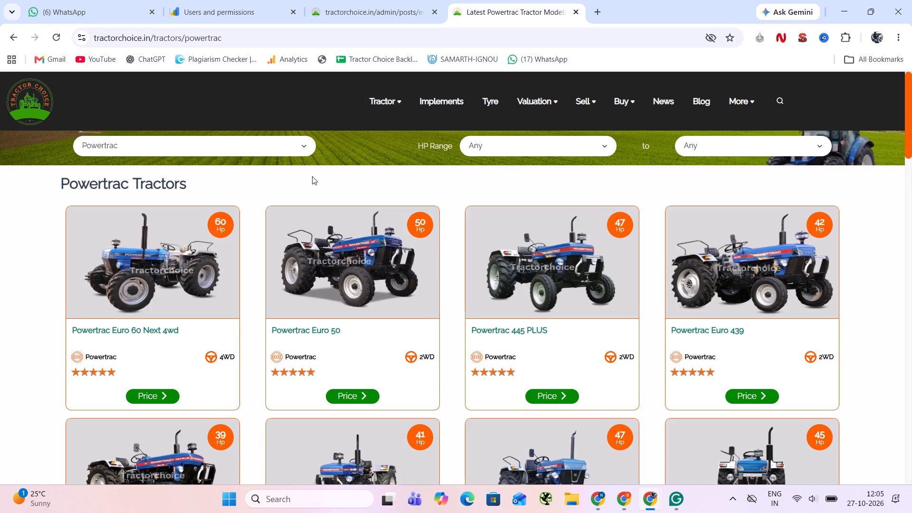
# Search the Powertrac tractor listing for "45" and go through the matches.
pyautogui.hotkey('ctrl', 'f')
pyautogui.write('45')
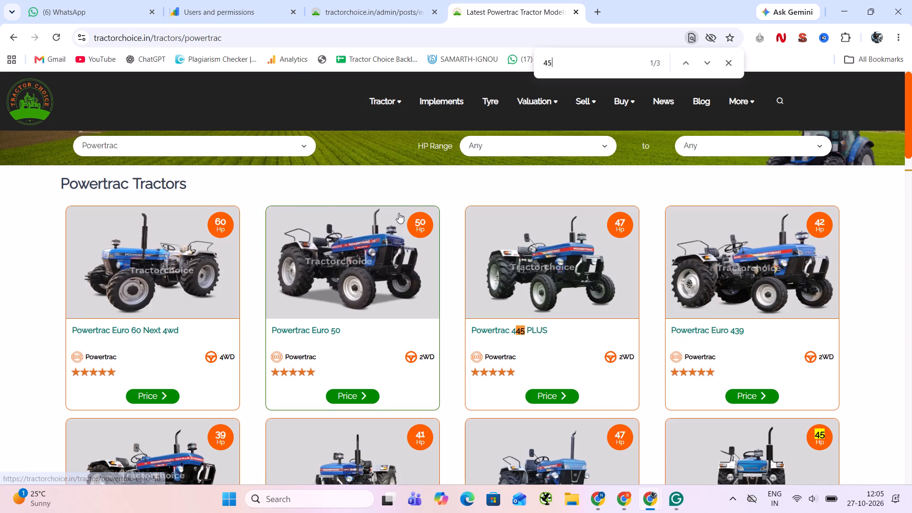
pyautogui.click(706, 68)
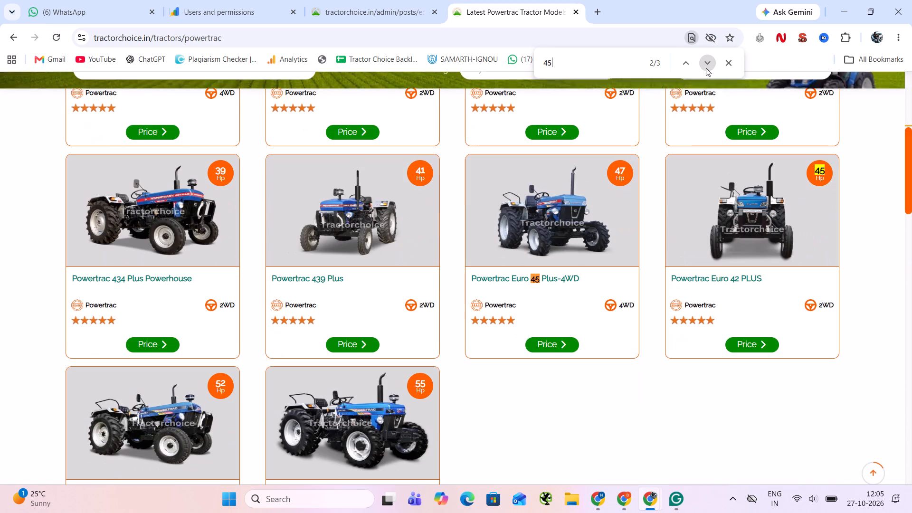
pyautogui.click(706, 68)
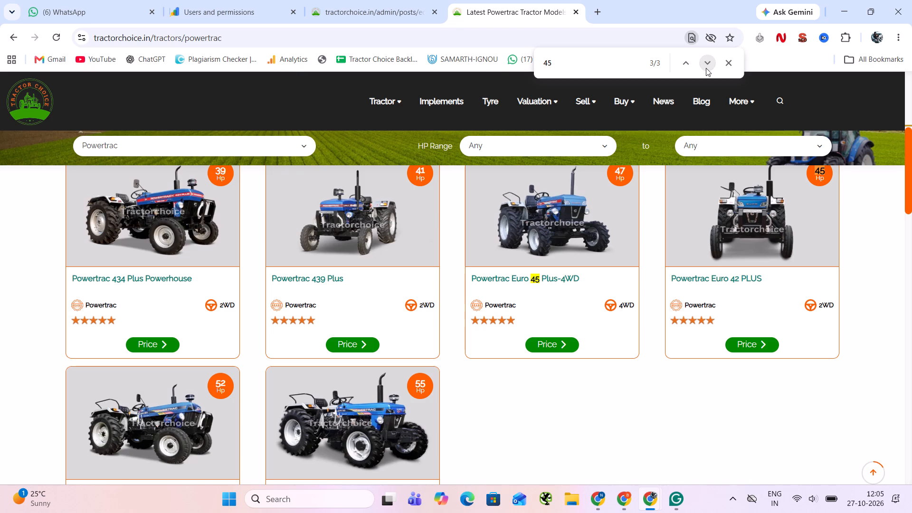
pyautogui.click(706, 68)
# Load more Powertrac tractors repeatedly until the brand's full listing is shown.
pyautogui.moveTo(911, 146); pyautogui.dragTo(910, 250)
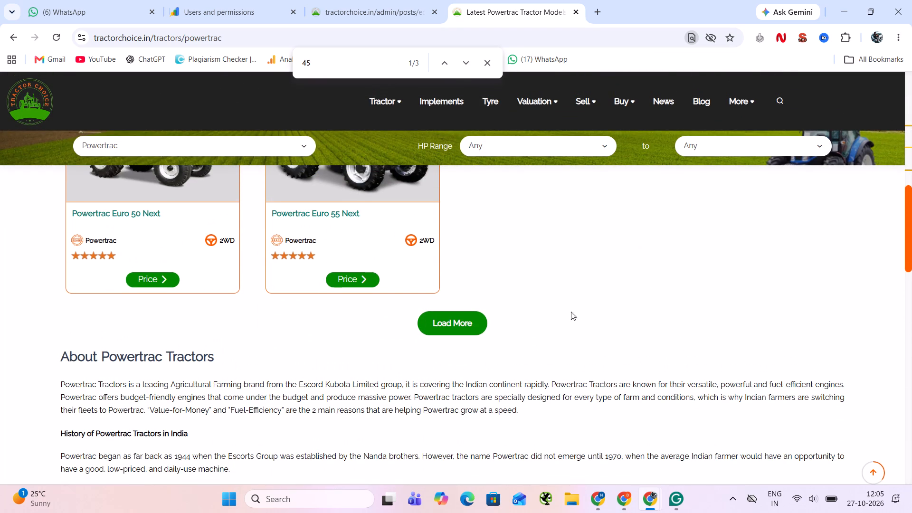
pyautogui.click(452, 328)
pyautogui.click(911, 277)
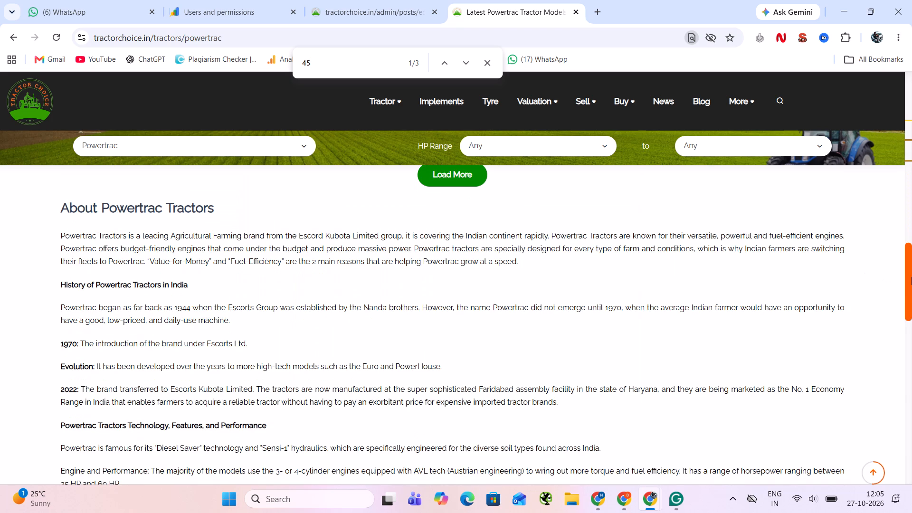
pyautogui.click(456, 180)
pyautogui.click(463, 384)
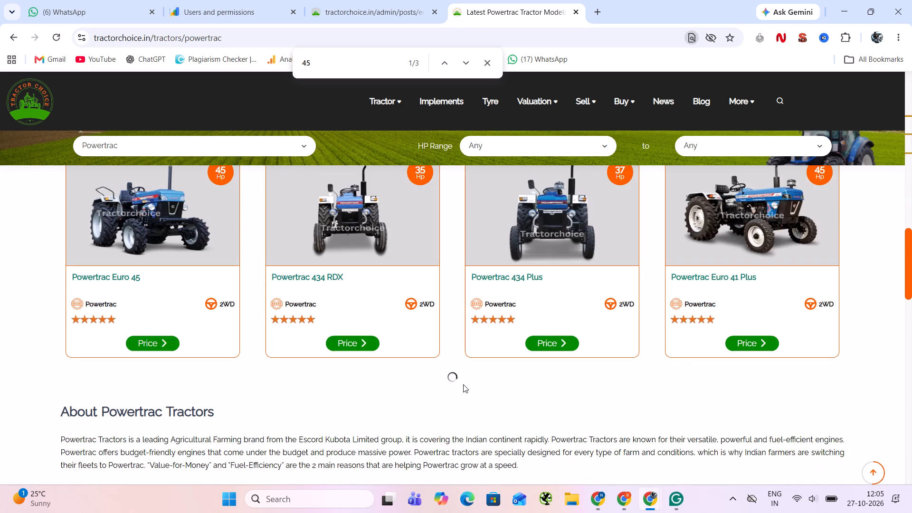
pyautogui.click(911, 278)
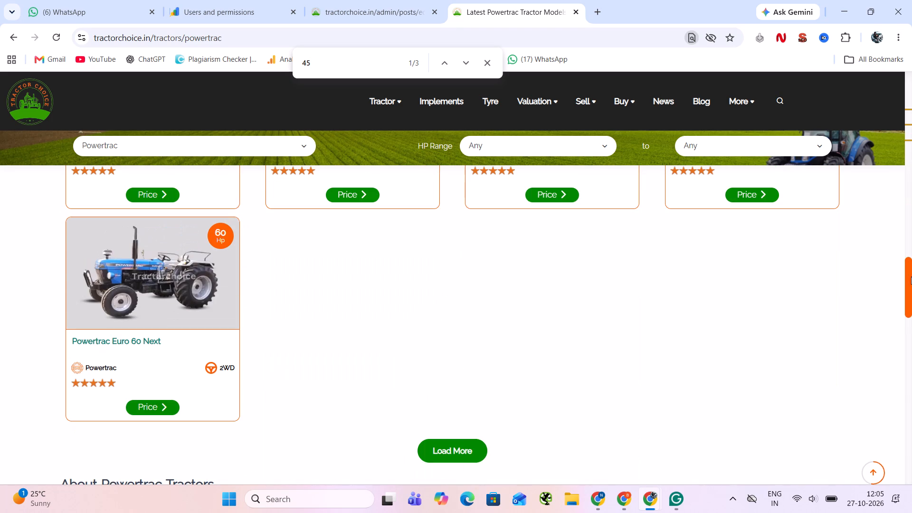
pyautogui.moveTo(911, 289); pyautogui.dragTo(911, 310)
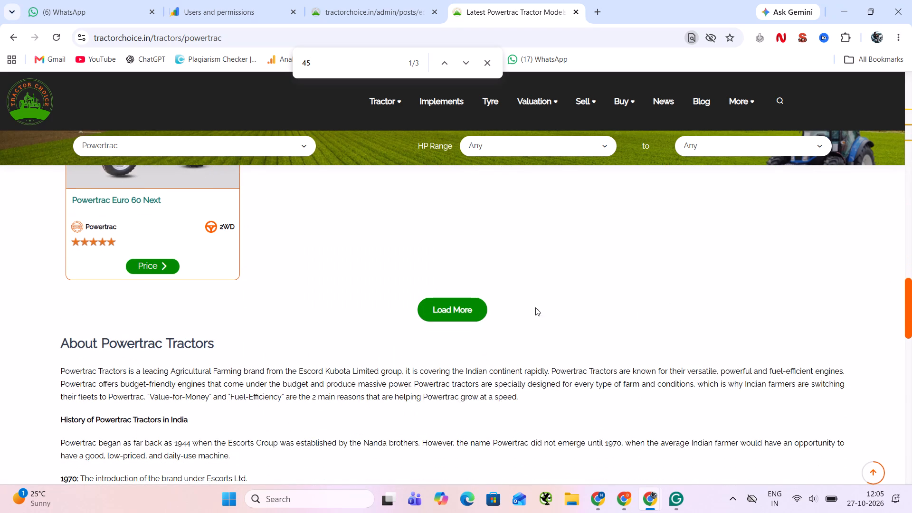
pyautogui.click(476, 309)
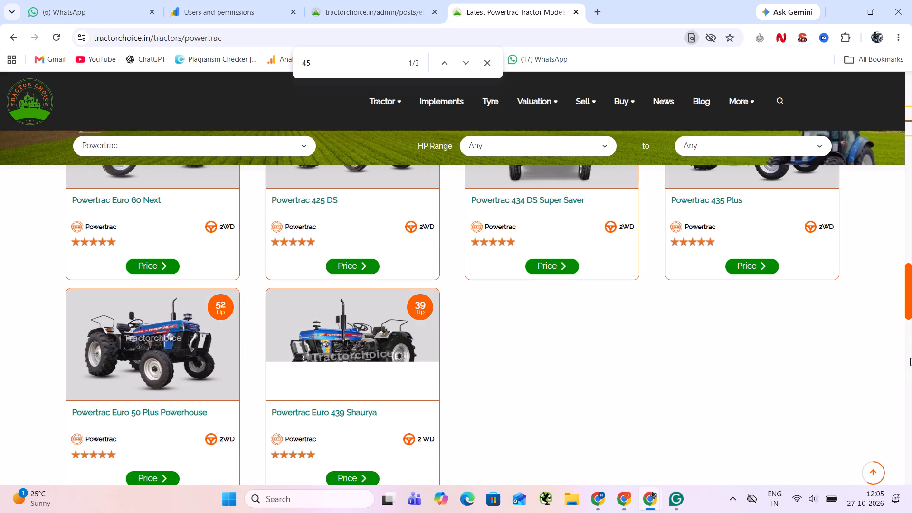
pyautogui.click(910, 358)
pyautogui.click(911, 331)
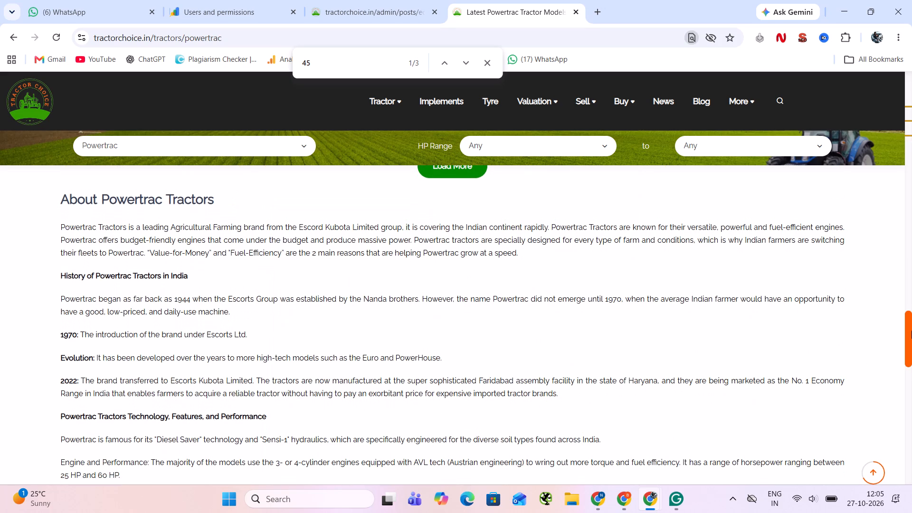
pyautogui.click(461, 171)
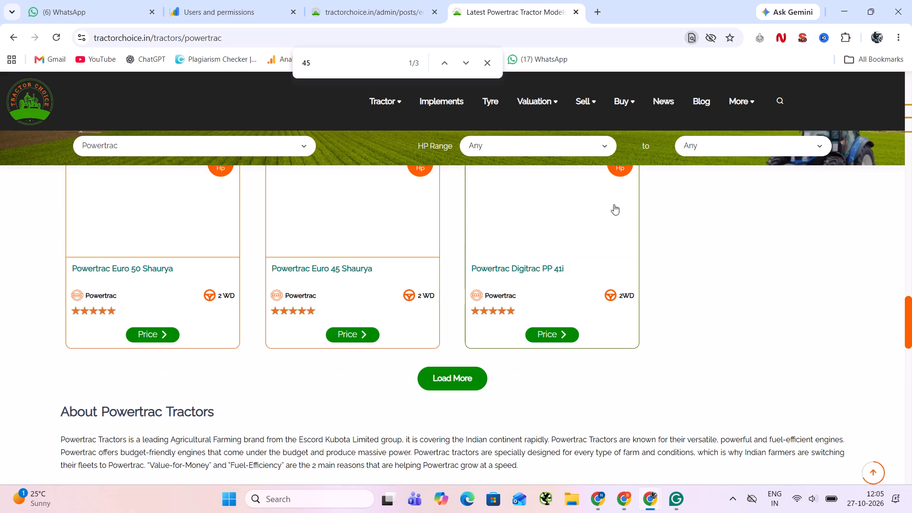
pyautogui.click(911, 370)
pyautogui.moveTo(906, 362); pyautogui.dragTo(911, 327)
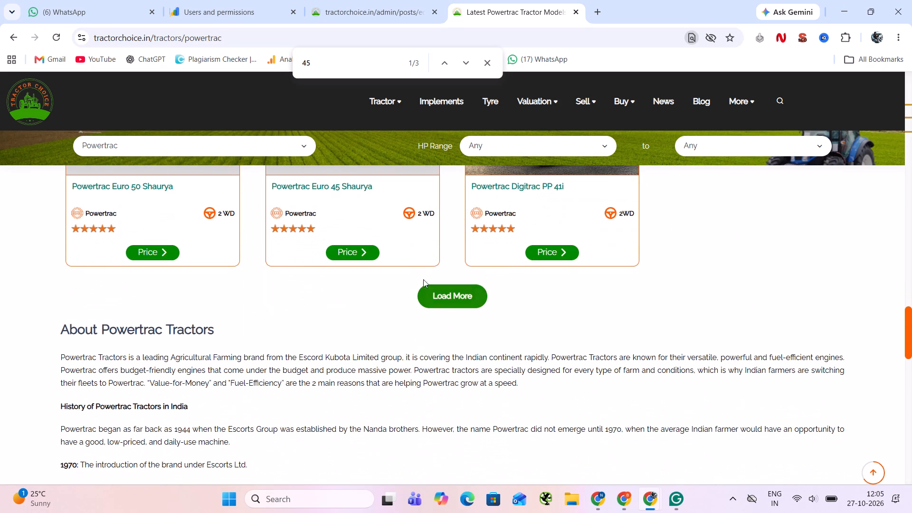
pyautogui.click(442, 291)
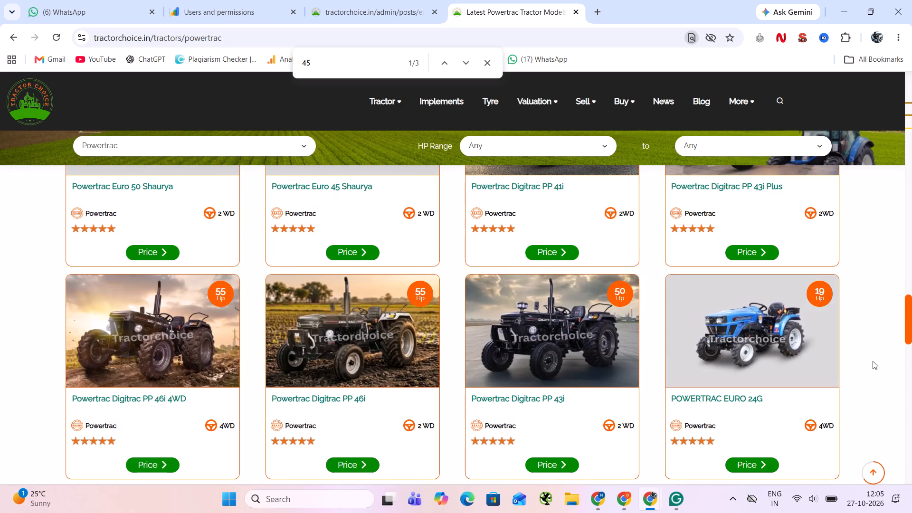
pyautogui.click(911, 377)
pyautogui.moveTo(911, 377); pyautogui.dragTo(911, 358, button='right')
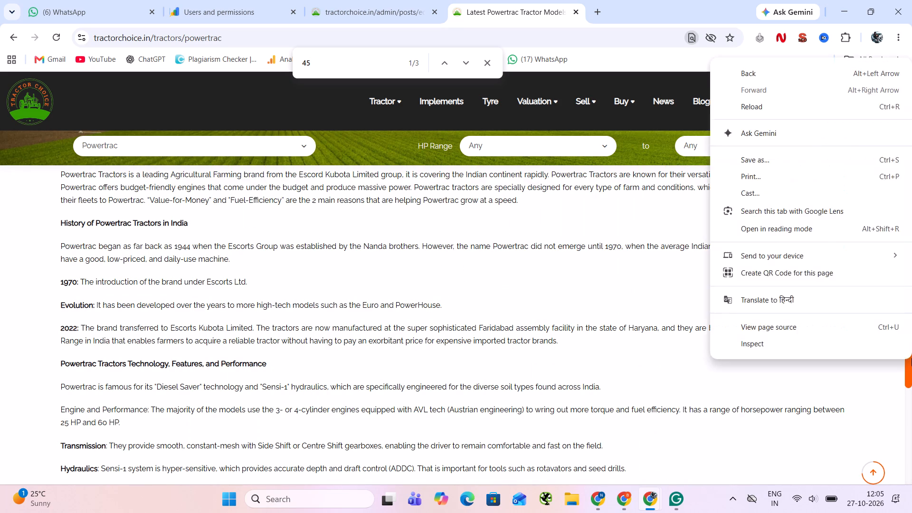
pyautogui.moveTo(911, 358); pyautogui.dragTo(909, 321)
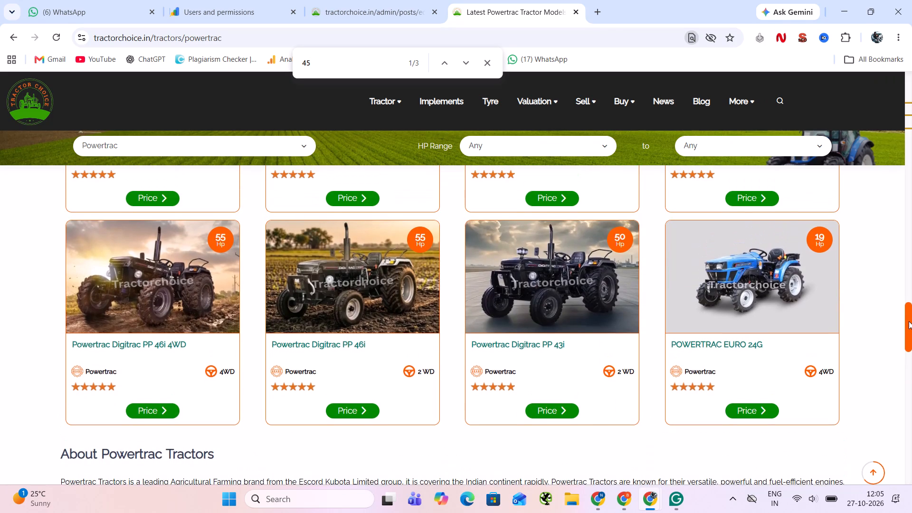
pyautogui.moveTo(909, 321); pyautogui.dragTo(908, 321)
pyautogui.click(908, 321)
# Go through the 45 matches in the full Powertrac listing and open the Powertrac Euro 45 Plus-4WD tractor page.
pyautogui.hotkey('ctrl', 'f')
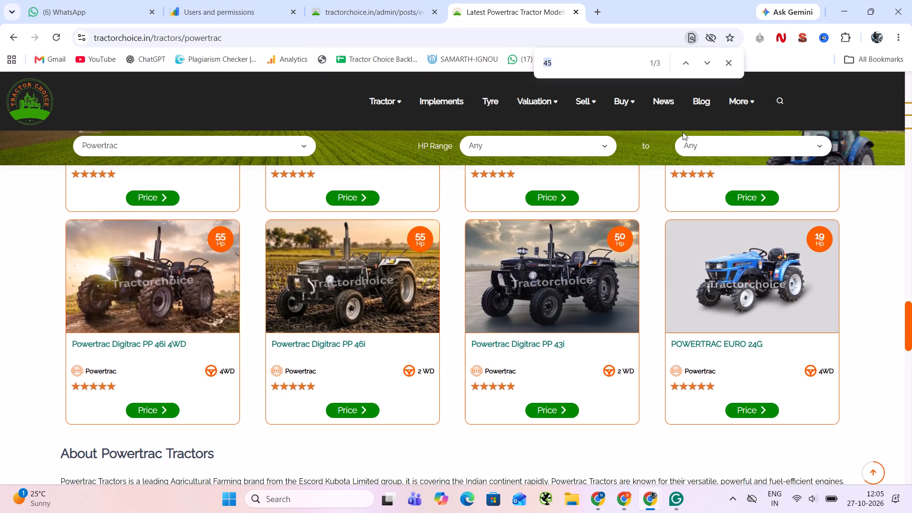
pyautogui.click(677, 62)
pyautogui.click(683, 59)
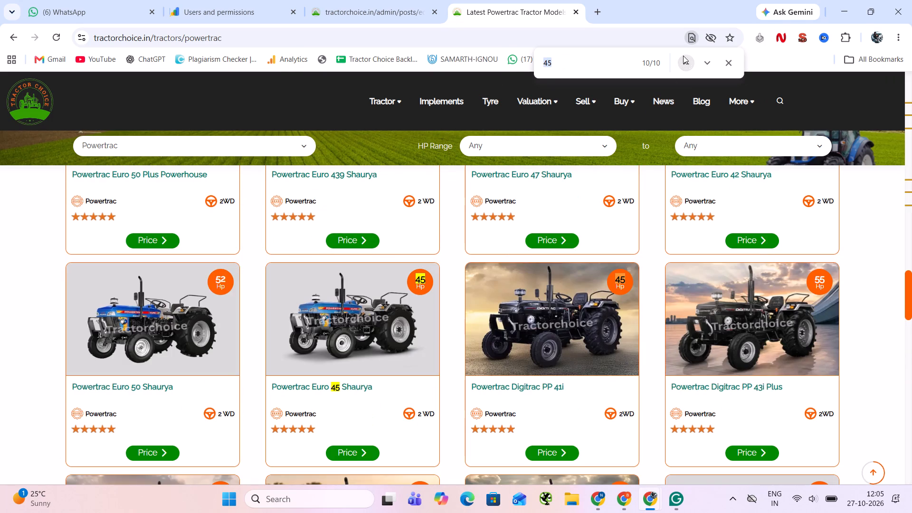
pyautogui.click(684, 55)
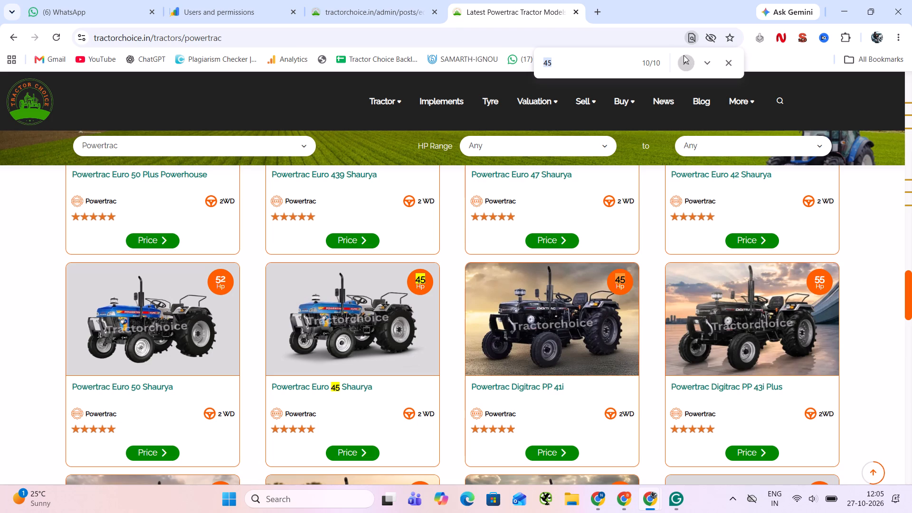
pyautogui.click(684, 55)
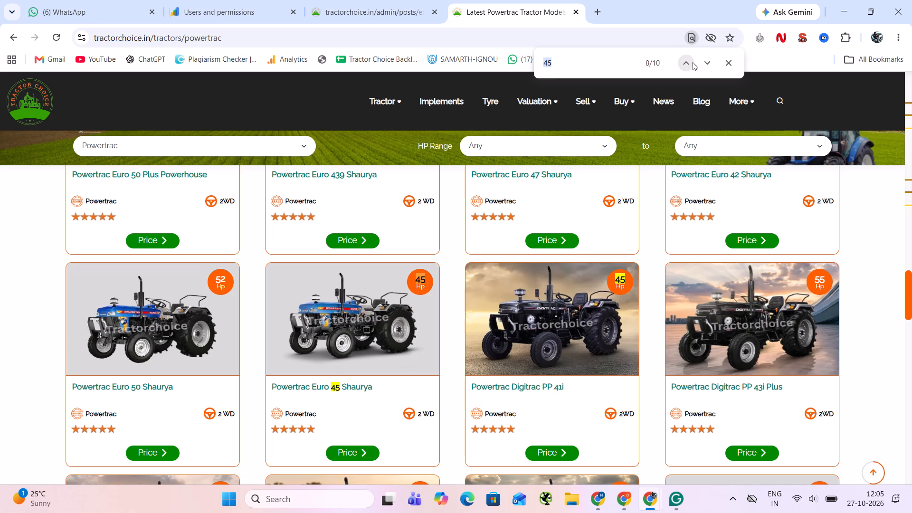
pyautogui.click(689, 66)
pyautogui.click(710, 64)
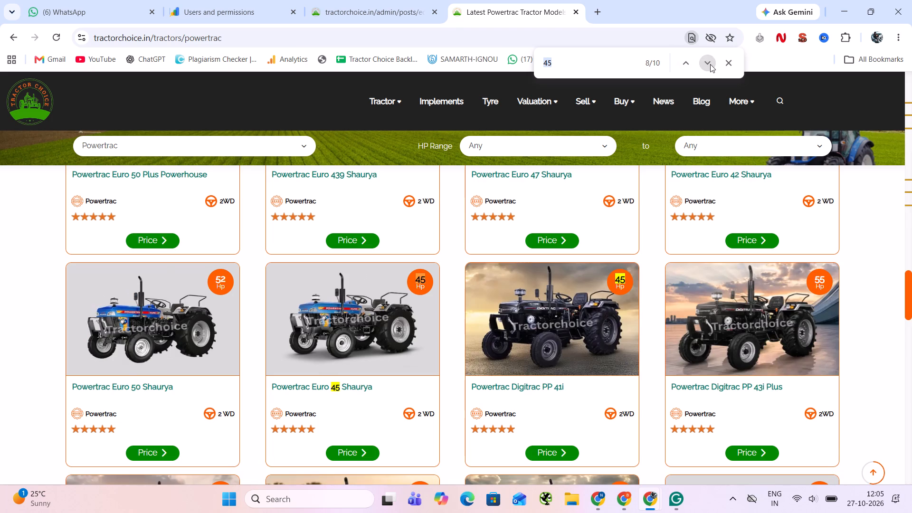
pyautogui.click(708, 60)
pyautogui.click(708, 60)
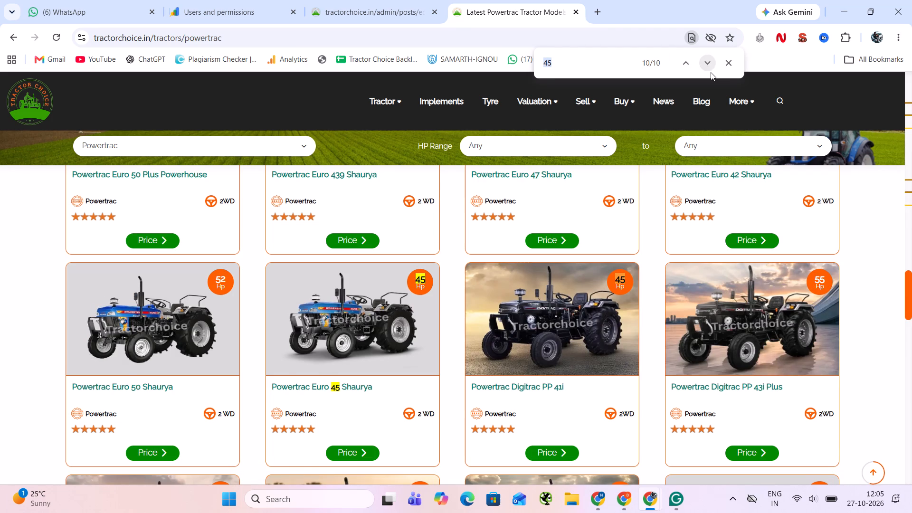
pyautogui.click(709, 73)
pyautogui.click(709, 73)
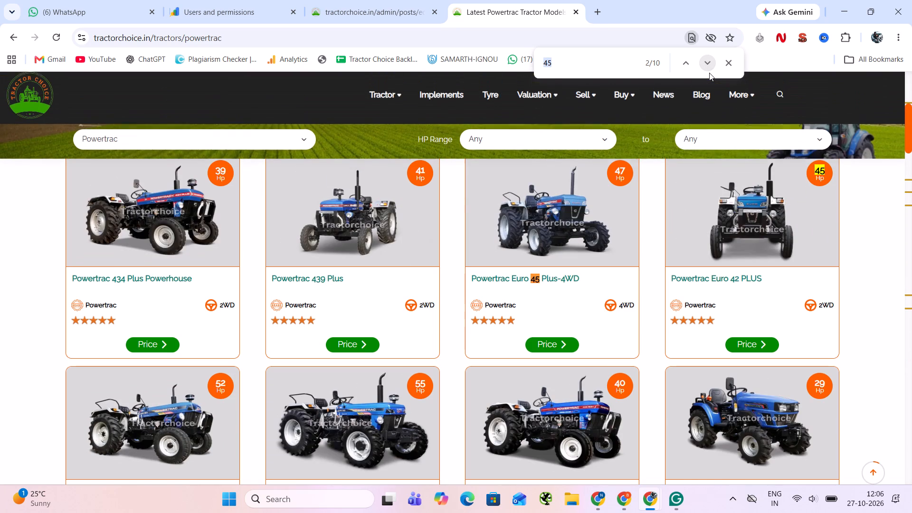
pyautogui.click(565, 218)
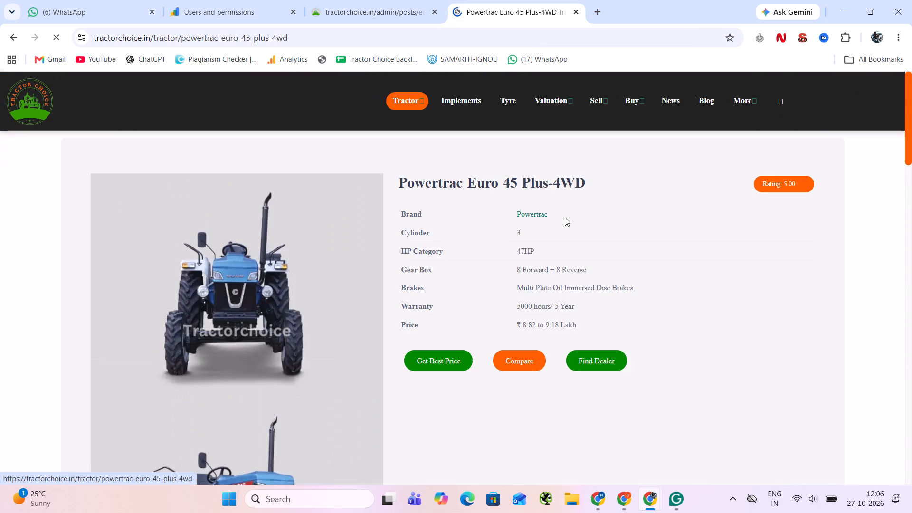
pyautogui.doubleClick(594, 36)
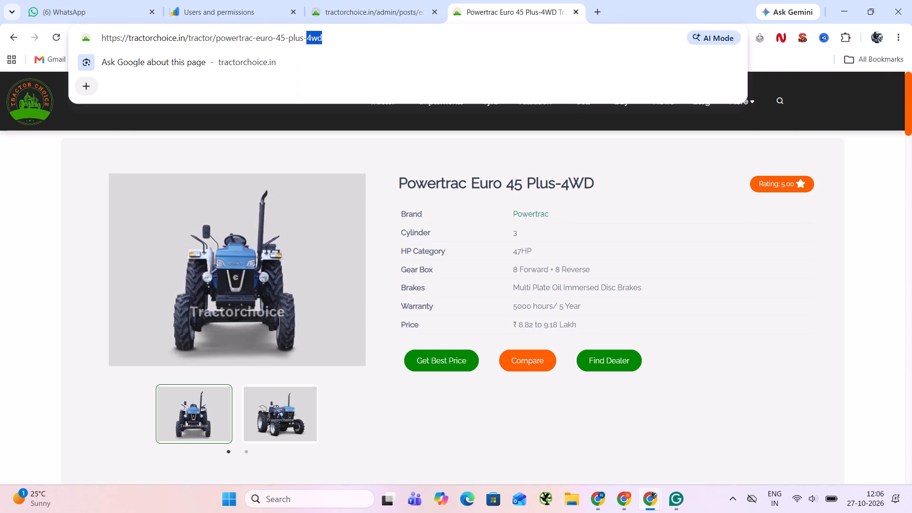
pyautogui.click(594, 36)
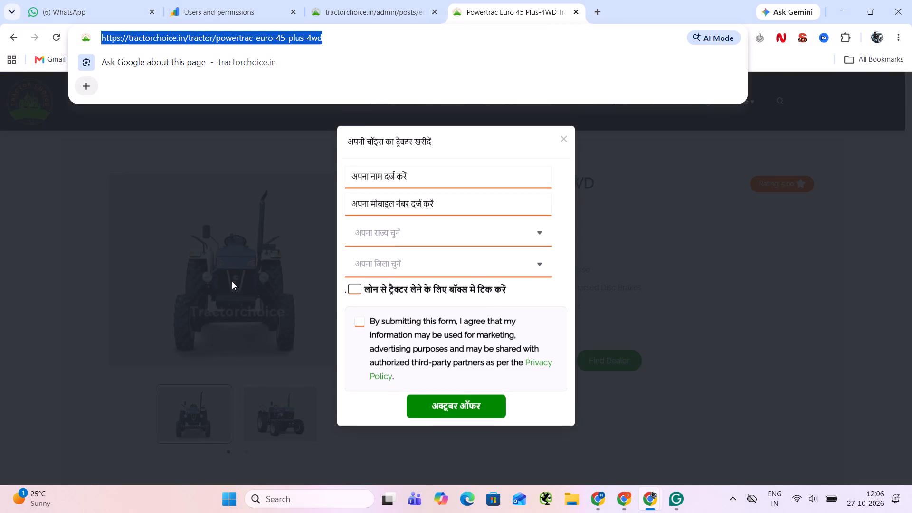
pyautogui.click(232, 281)
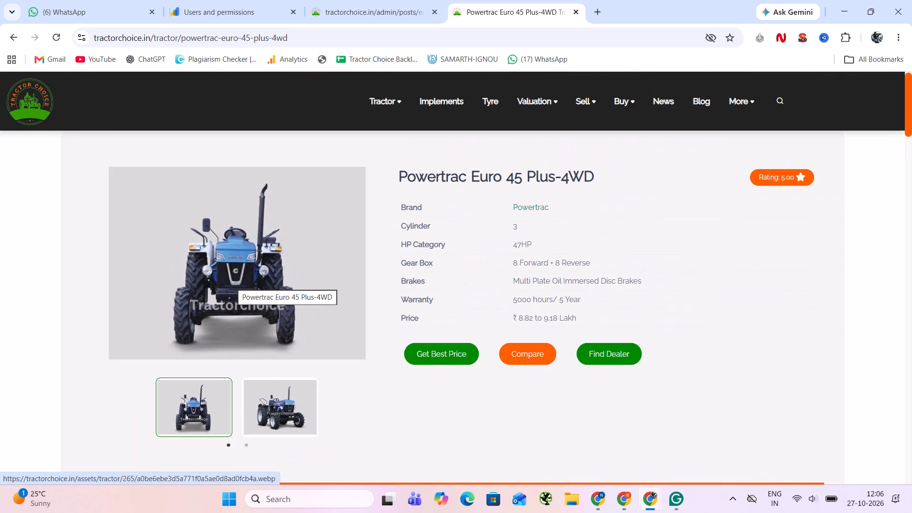
pyautogui.click(469, 27)
pyautogui.click(466, 27)
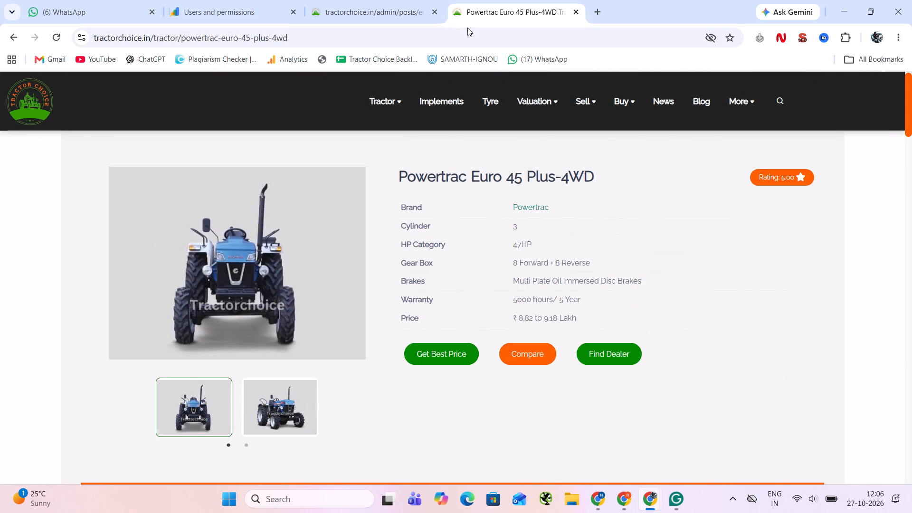
pyautogui.tripleClick(465, 32)
pyautogui.hotkey('ctrl', 'c')
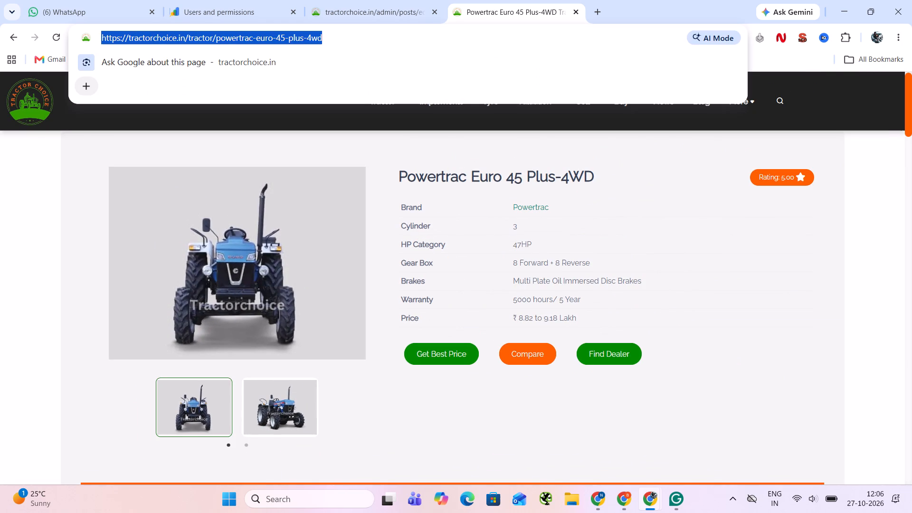
pyautogui.hotkey('ctrl', 'c')
pyautogui.click(340, 0)
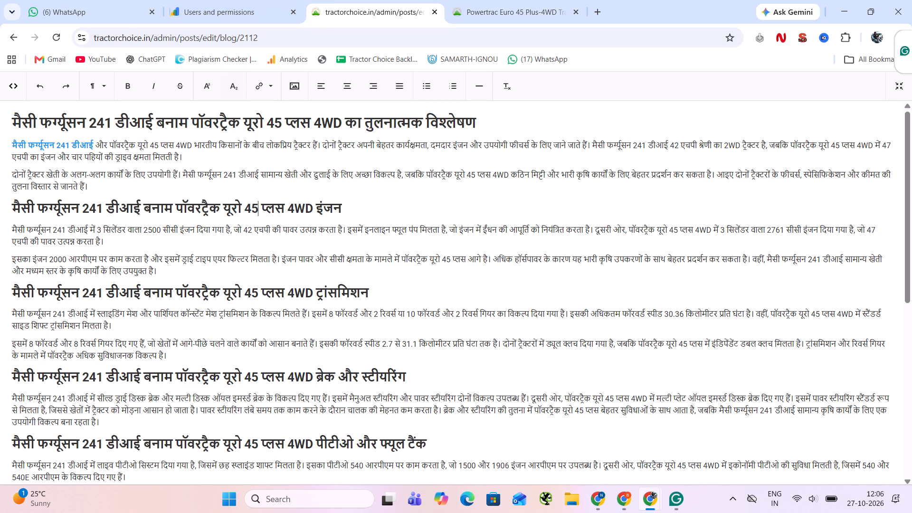
pyautogui.moveTo(110, 150); pyautogui.dragTo(191, 137)
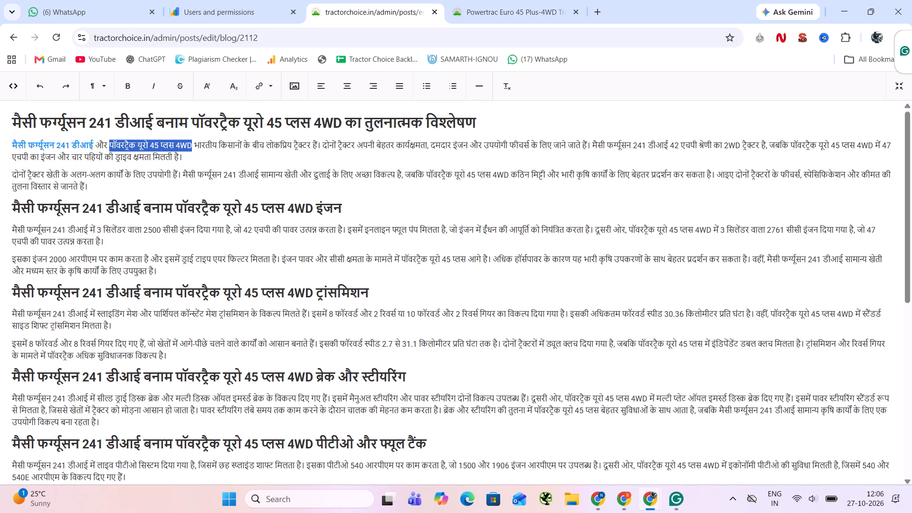
pyautogui.moveTo(191, 137); pyautogui.dragTo(190, 137)
pyautogui.click(264, 80)
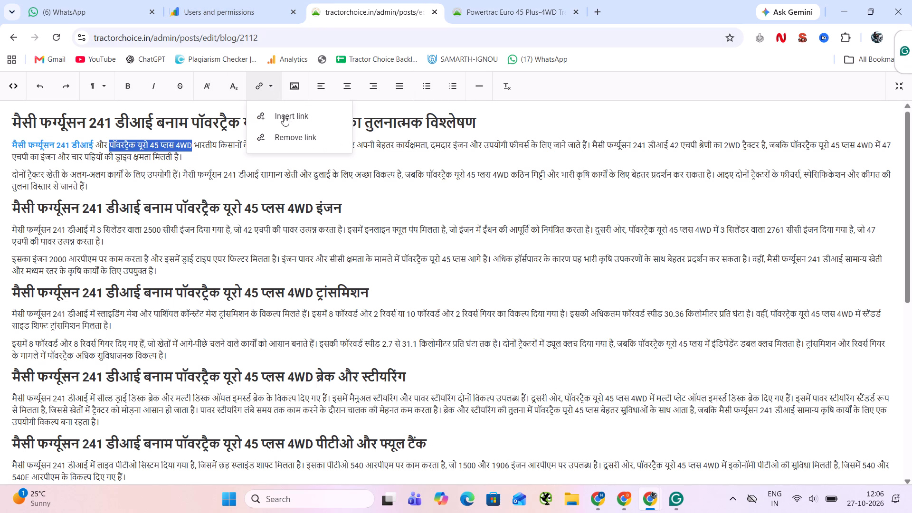
pyautogui.click(286, 116)
pyautogui.hotkey('ctrl', 'v')
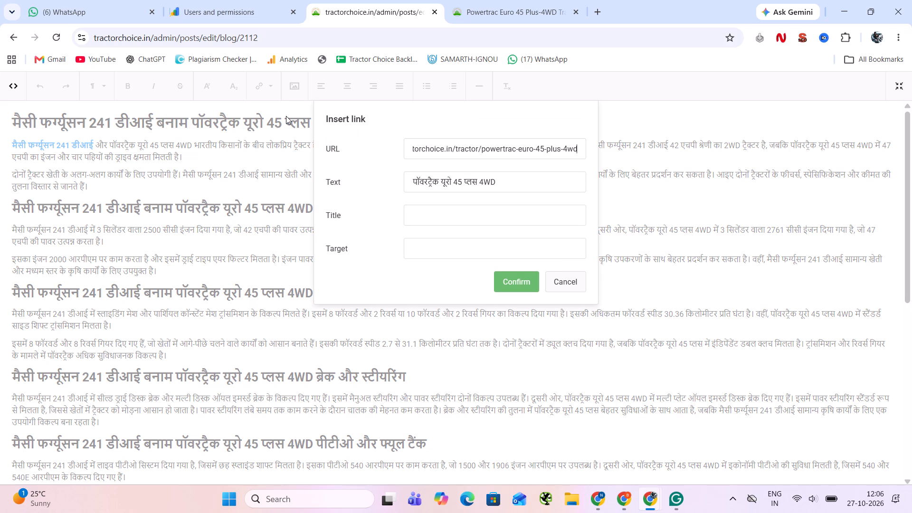
pyautogui.click(499, 282)
# Make the linked text "पॉवरट्रैक यूरो 45 प्लस 4WD" in the first paragraph bold and leave the full-screen editor.
pyautogui.hotkey('ctrl', 'b')
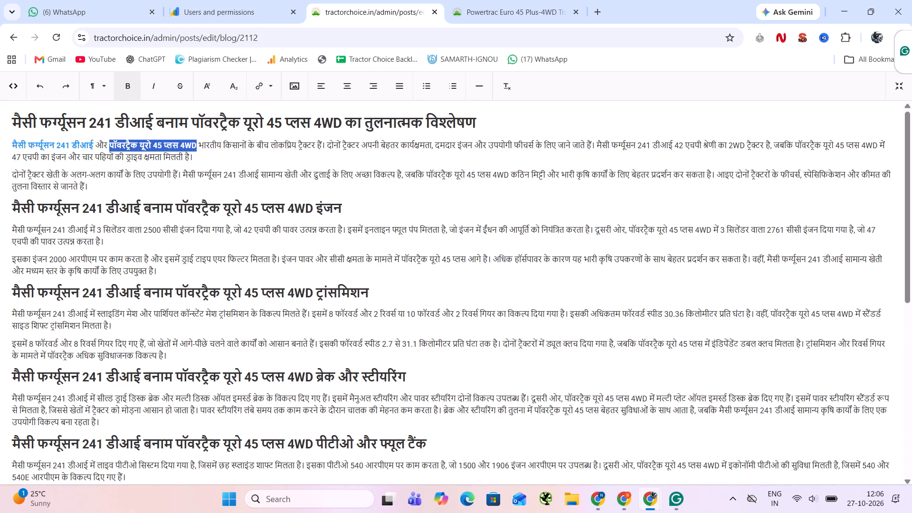
pyautogui.moveTo(911, 190); pyautogui.dragTo(911, 47)
pyautogui.click(899, 94)
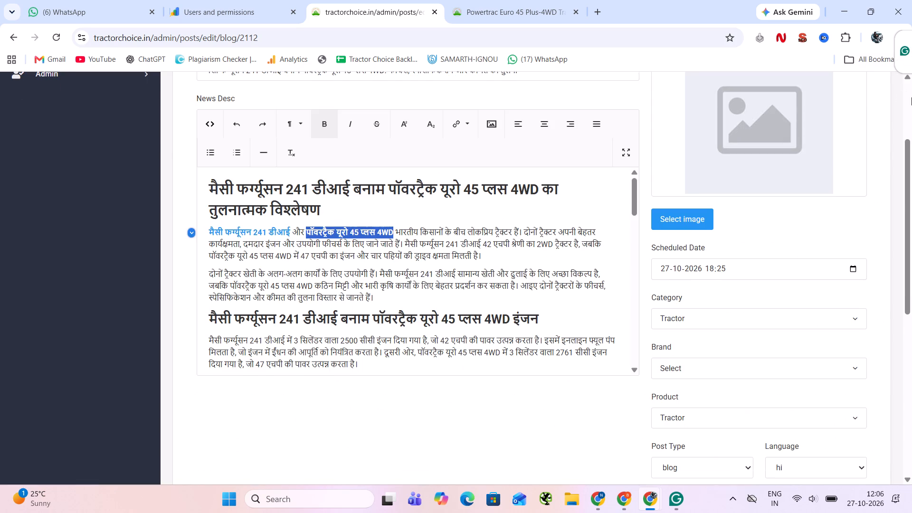
# Copy the post's full title from the Edit News form.
pyautogui.click(911, 97)
pyautogui.click(549, 211)
pyautogui.click(549, 211)
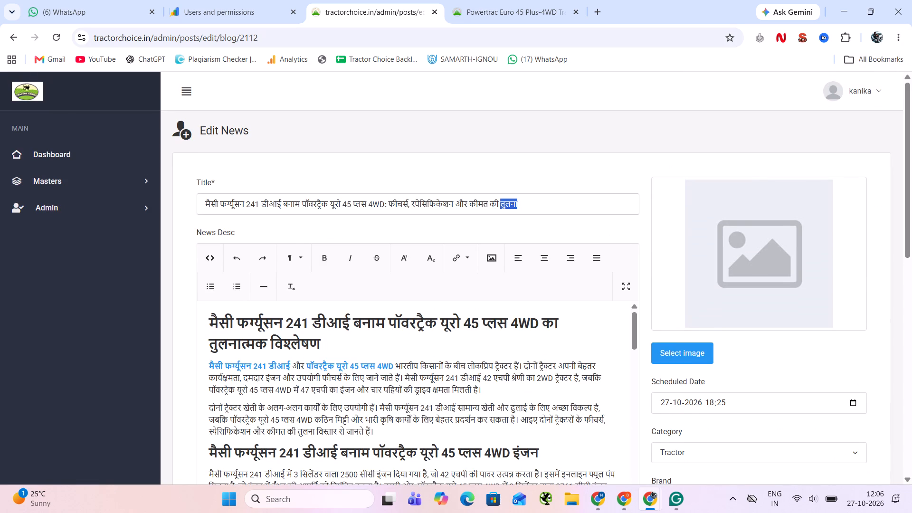
pyautogui.tripleClick(549, 211)
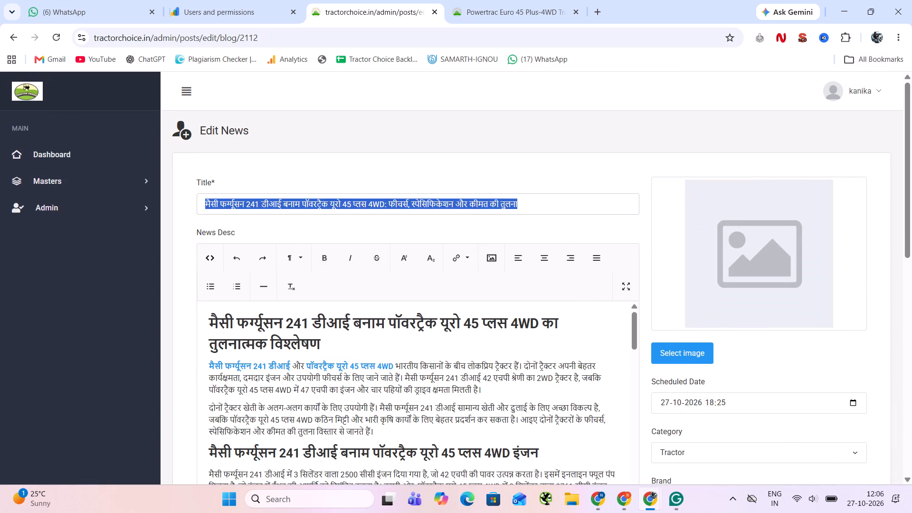
pyautogui.rightClick(534, 203)
pyautogui.moveTo(585, 250); pyautogui.dragTo(595, 241)
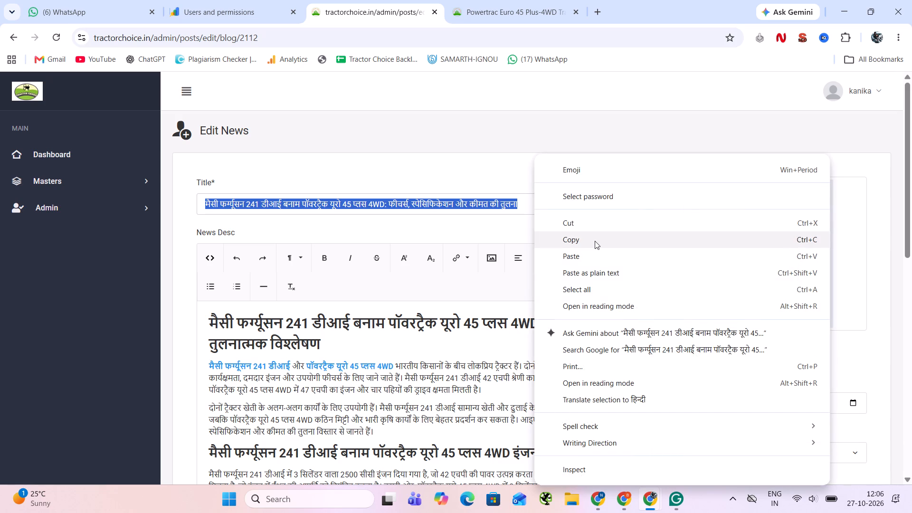
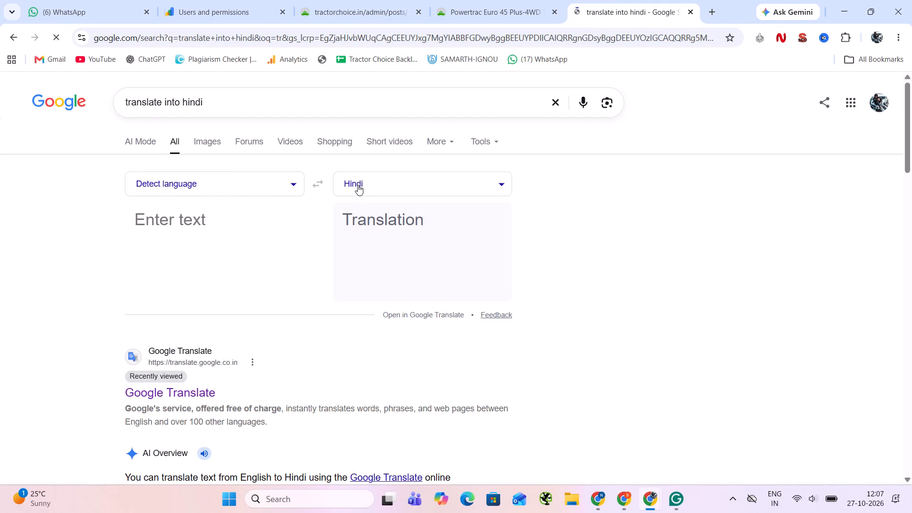
# Translate the copied Hindi post title into English with Google's translator and copy the English translation.
pyautogui.click(358, 185)
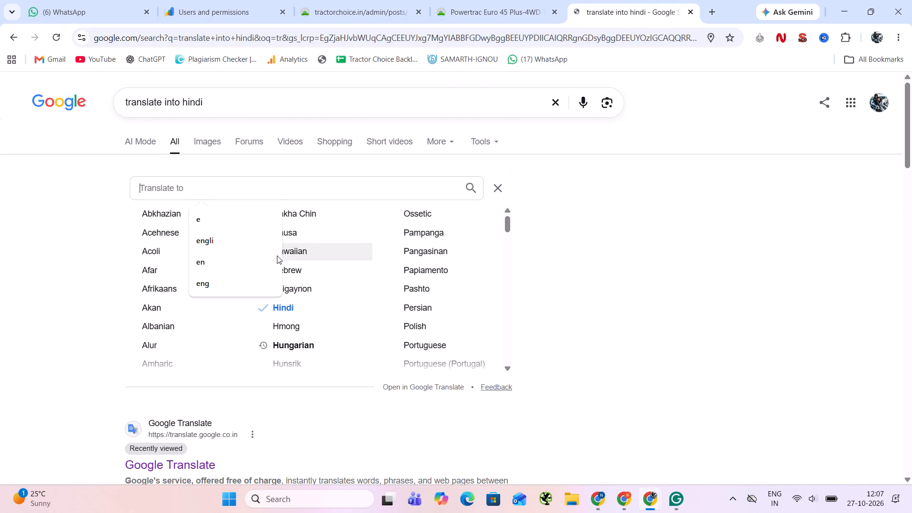
pyautogui.click(213, 237)
pyautogui.click(178, 213)
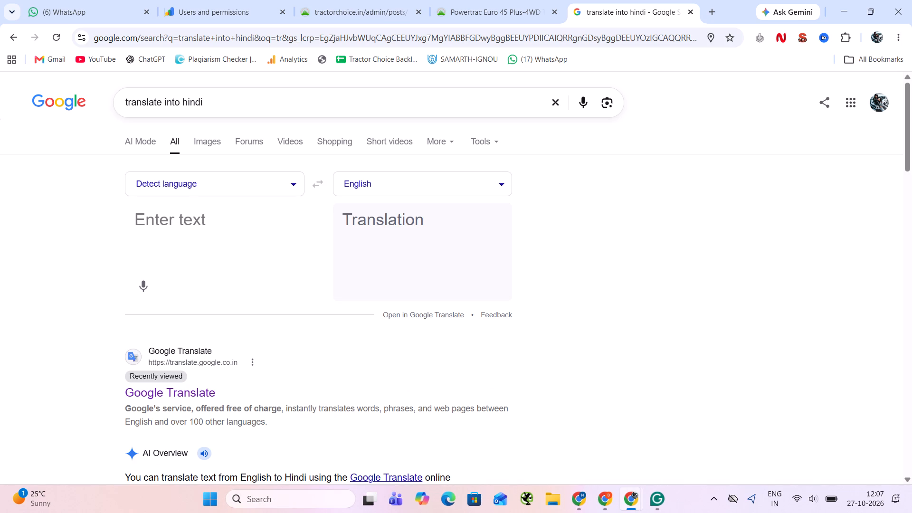
pyautogui.click(178, 213)
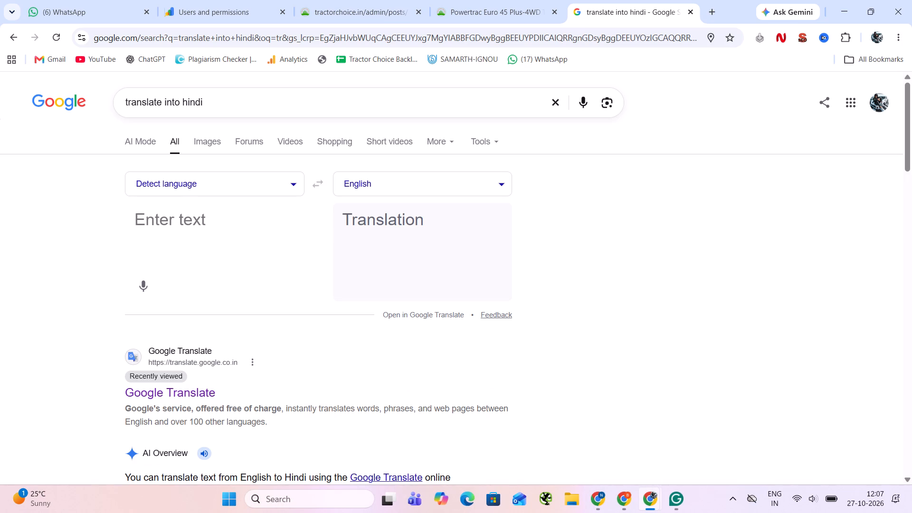
pyautogui.hotkey('ctrl', 'v')
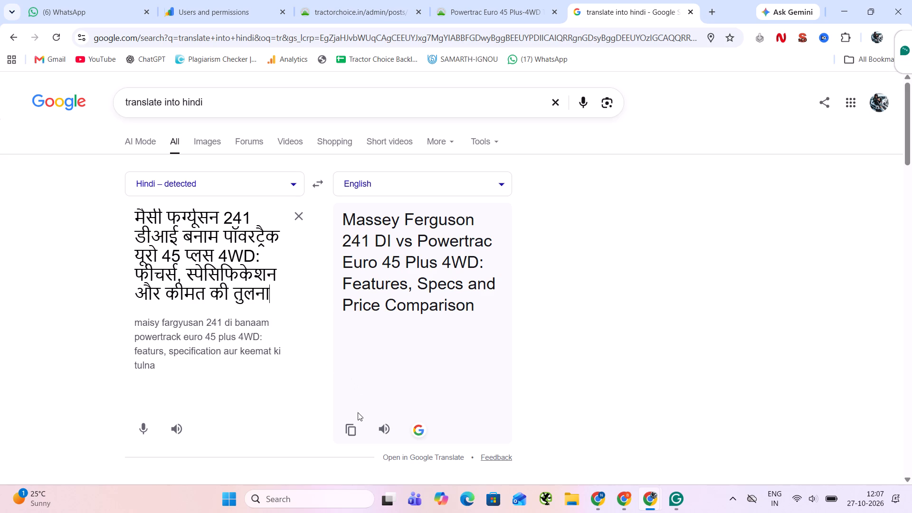
pyautogui.click(354, 426)
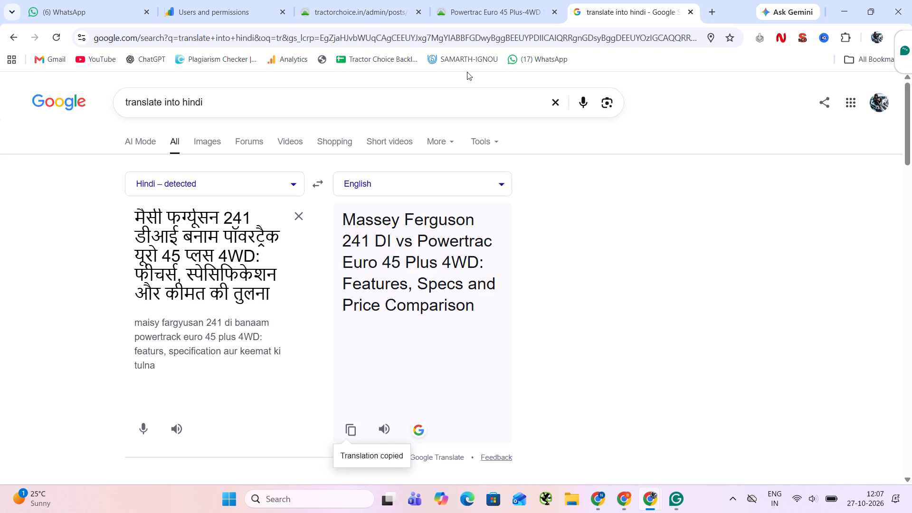
# On slugify.online, generate a dash-separated URL slug from the copied English title and copy the slug.
pyautogui.click(418, 36)
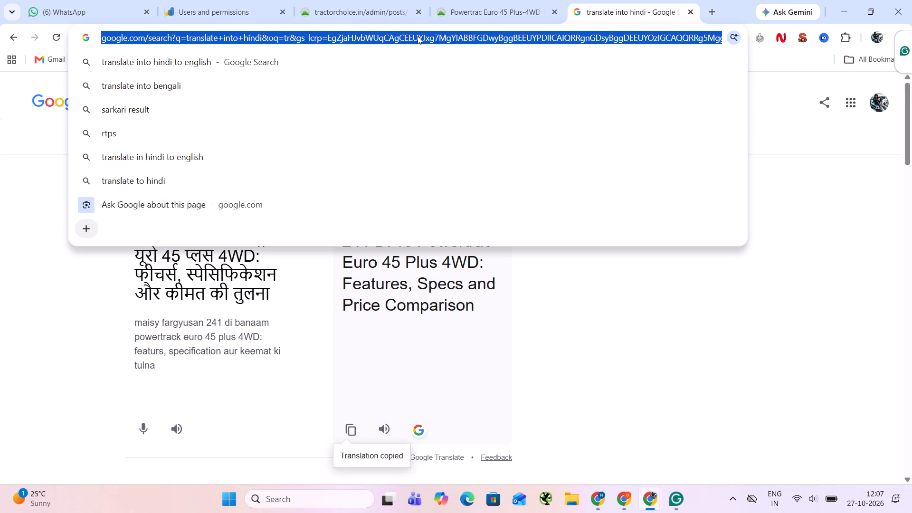
pyautogui.press('s')
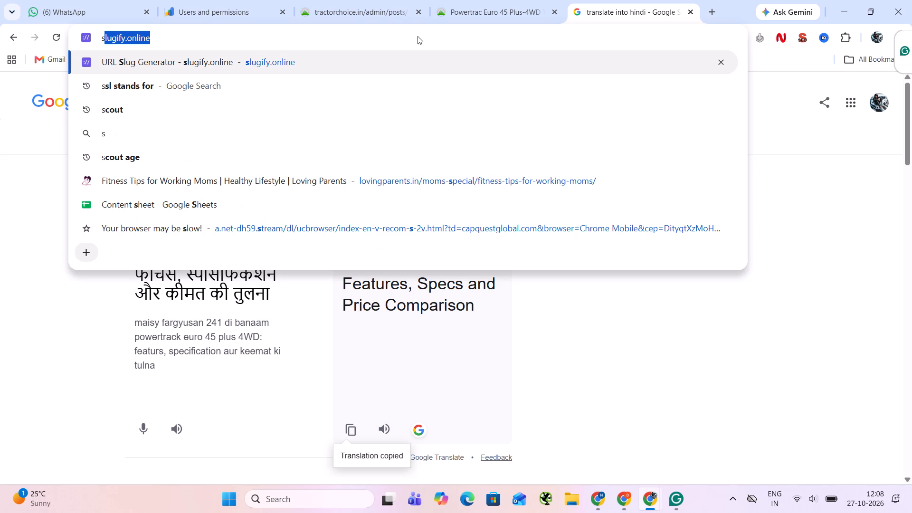
pyautogui.click(427, 52)
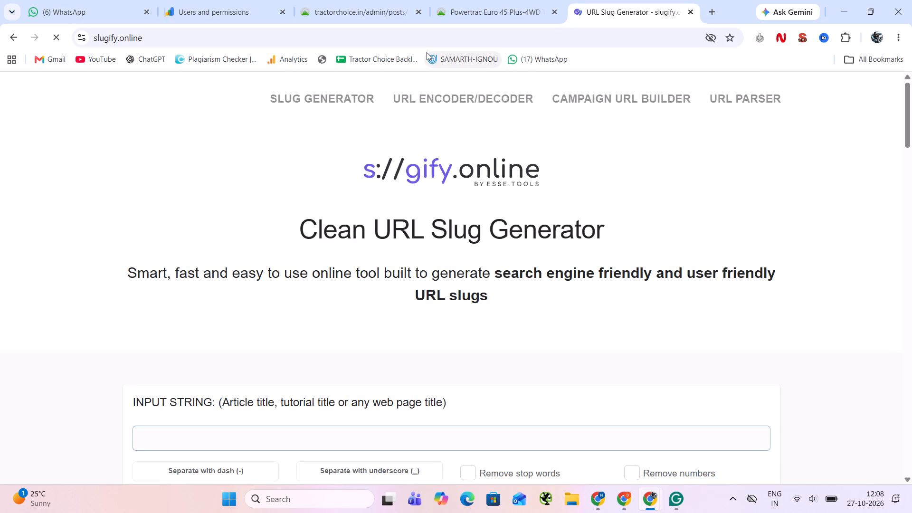
pyautogui.moveTo(911, 125); pyautogui.dragTo(911, 138)
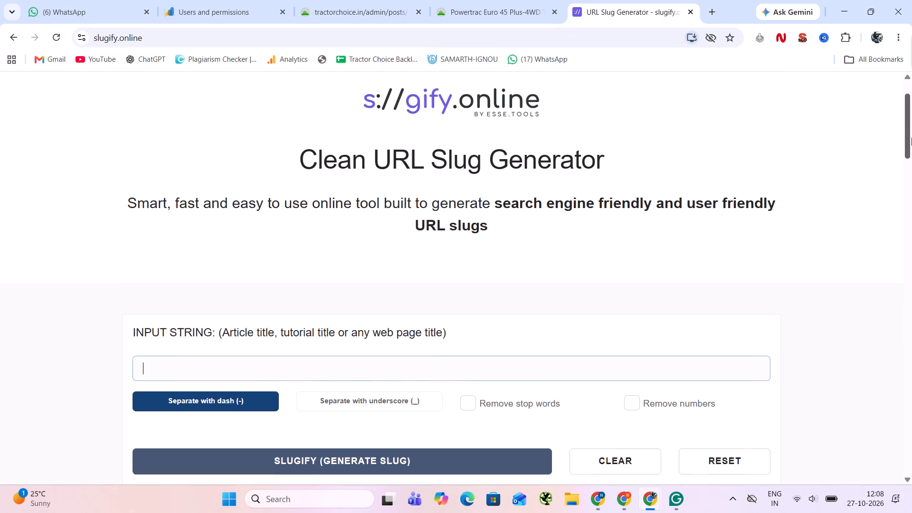
pyautogui.moveTo(911, 138); pyautogui.dragTo(911, 164)
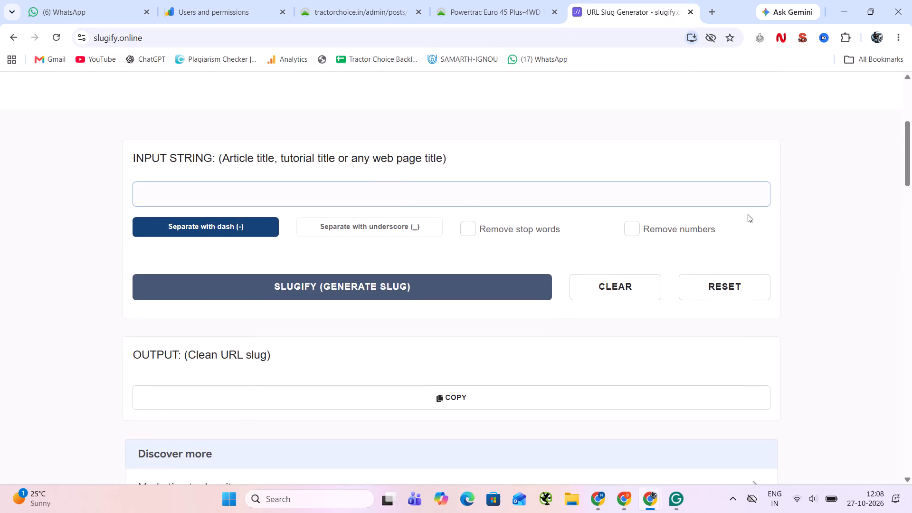
pyautogui.hotkey('ctrl', 'v')
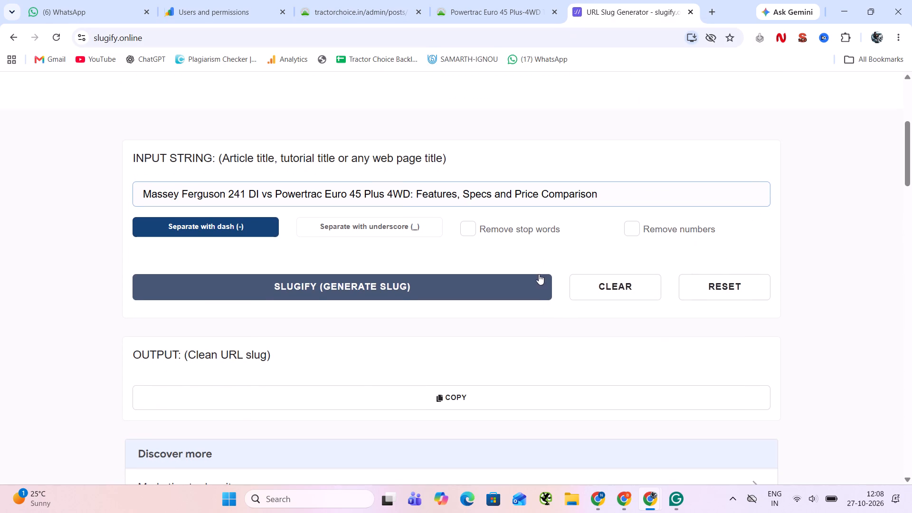
pyautogui.click(538, 275)
pyautogui.click(513, 413)
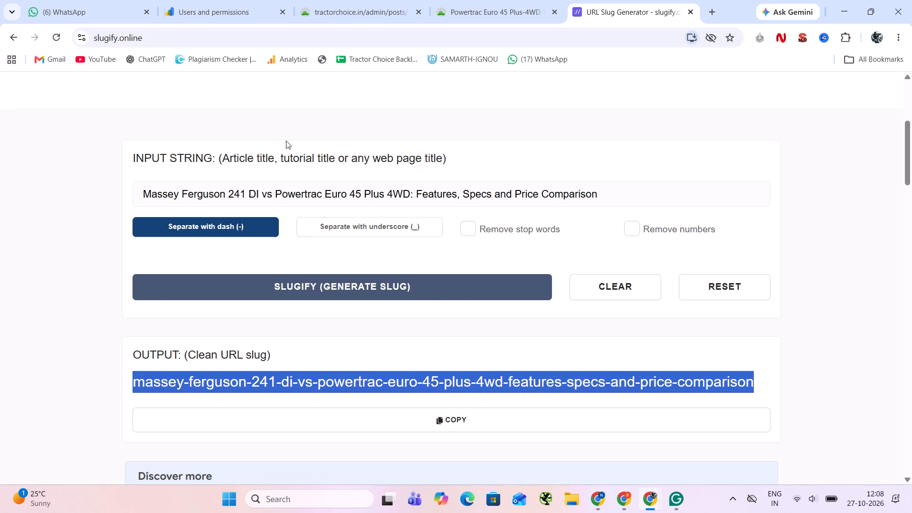
# In the Edit News form, replace the post's slug with the copied massey-ferguson-241-di-vs-powertrac-euro-45-plus-4wd-features-specs-and-price-comparison.
pyautogui.click(348, 2)
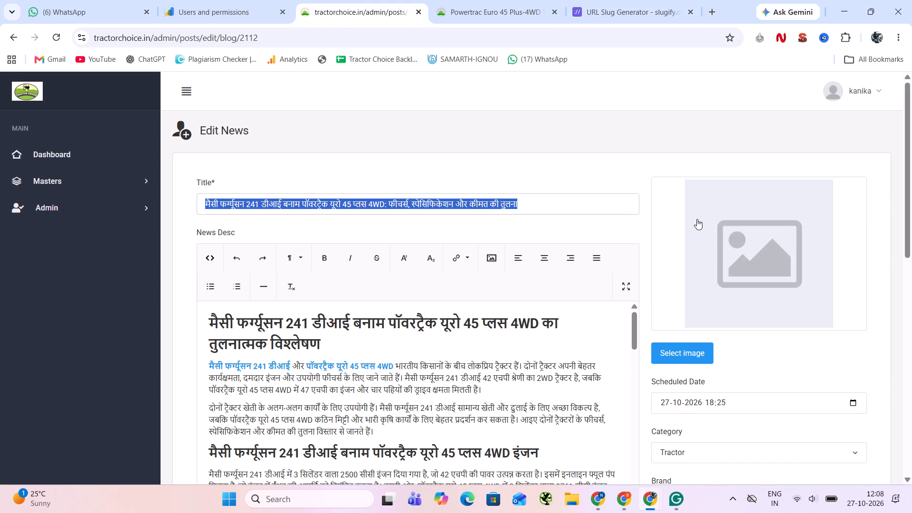
pyautogui.click(911, 295)
pyautogui.moveTo(911, 303); pyautogui.dragTo(911, 357)
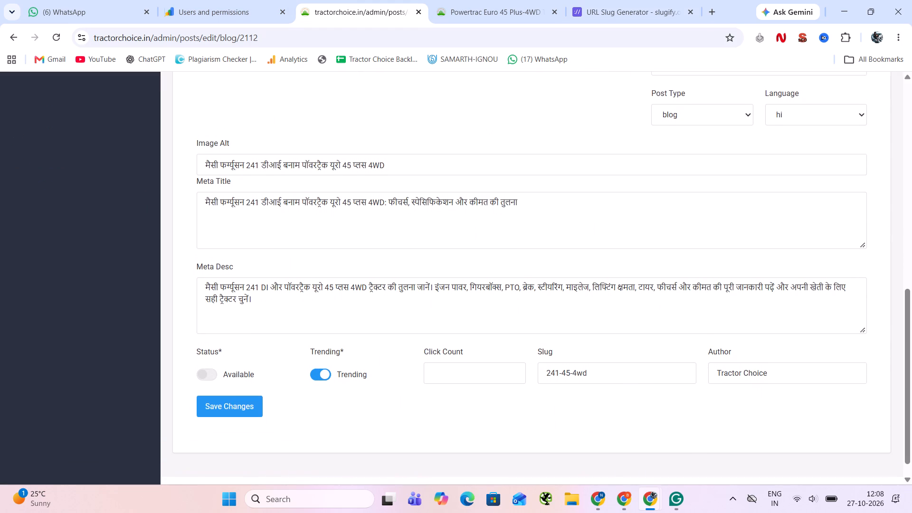
pyautogui.tripleClick(612, 370)
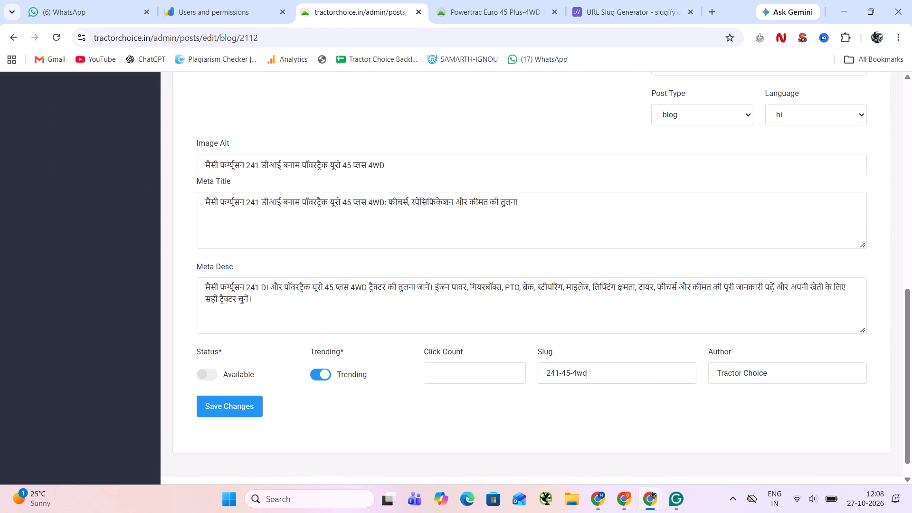
pyautogui.rightClick(612, 370)
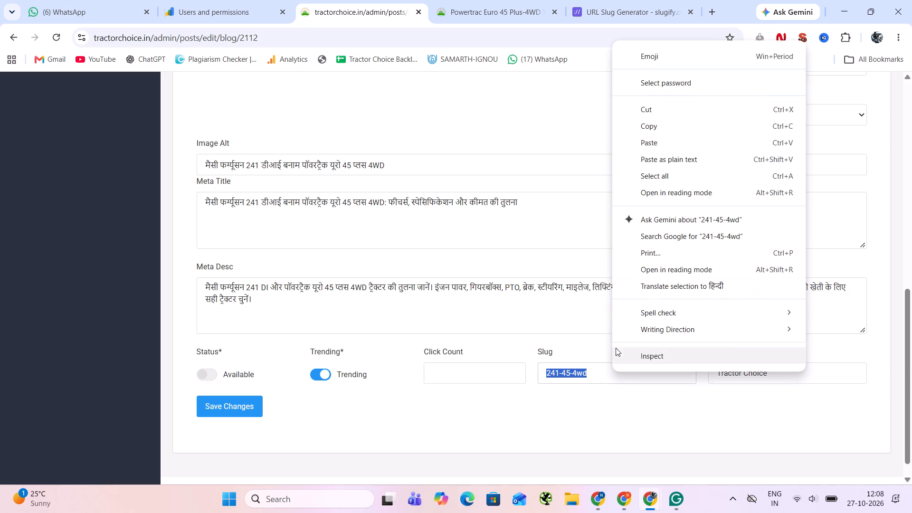